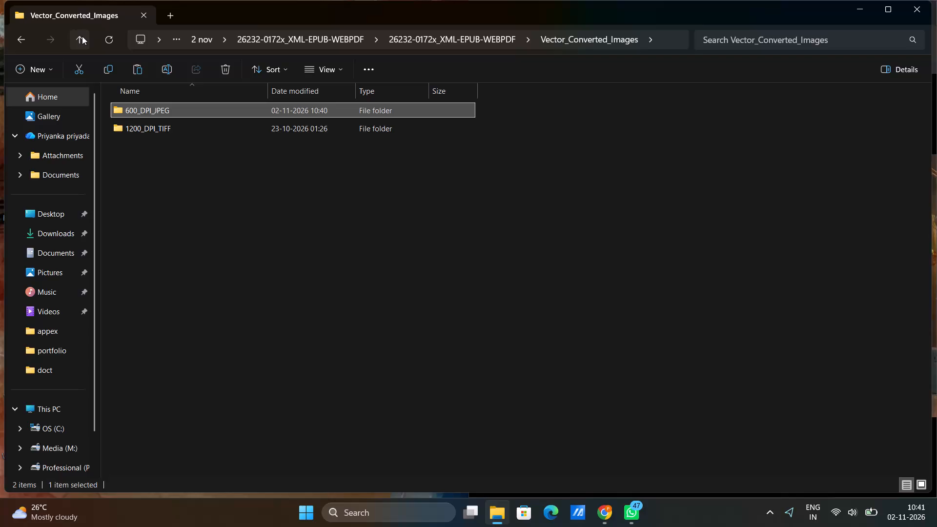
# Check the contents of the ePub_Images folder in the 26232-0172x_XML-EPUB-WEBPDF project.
pyautogui.click(82, 36)
pyautogui.doubleClick(163, 122)
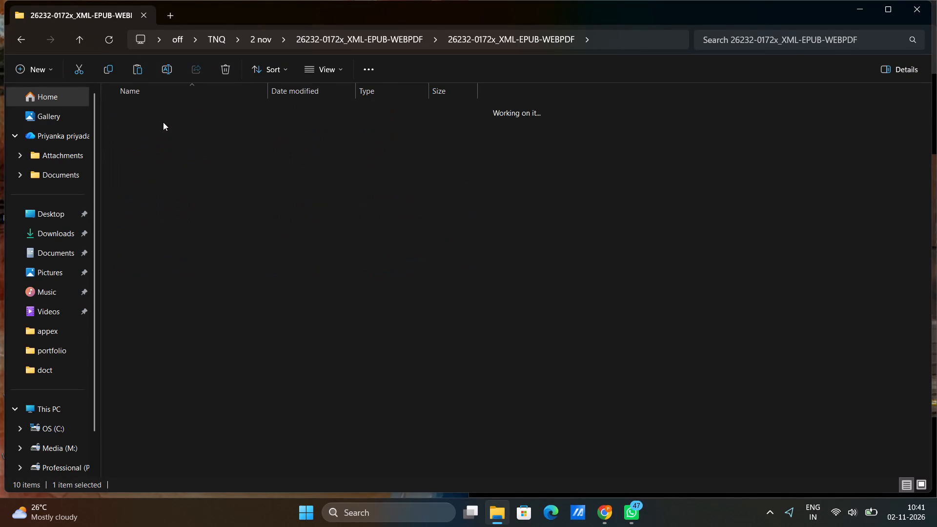
pyautogui.click(78, 37)
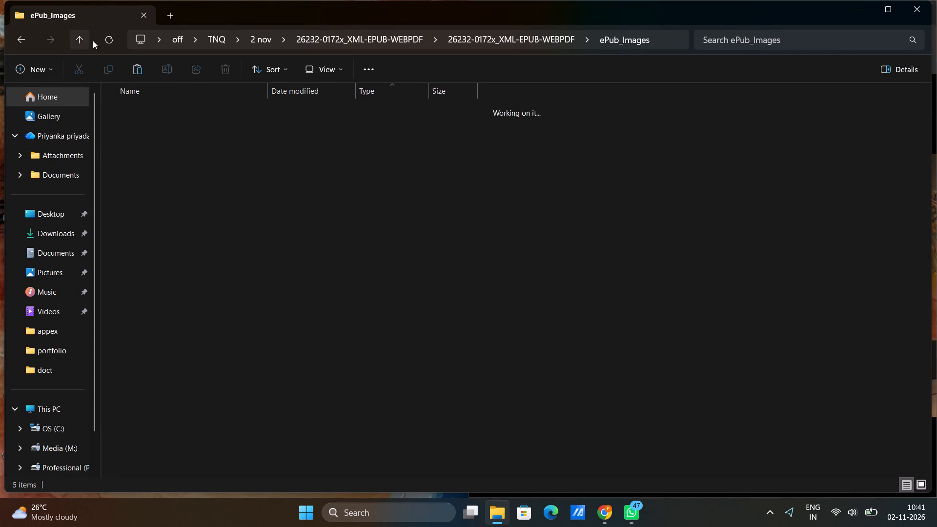
pyautogui.click(607, 512)
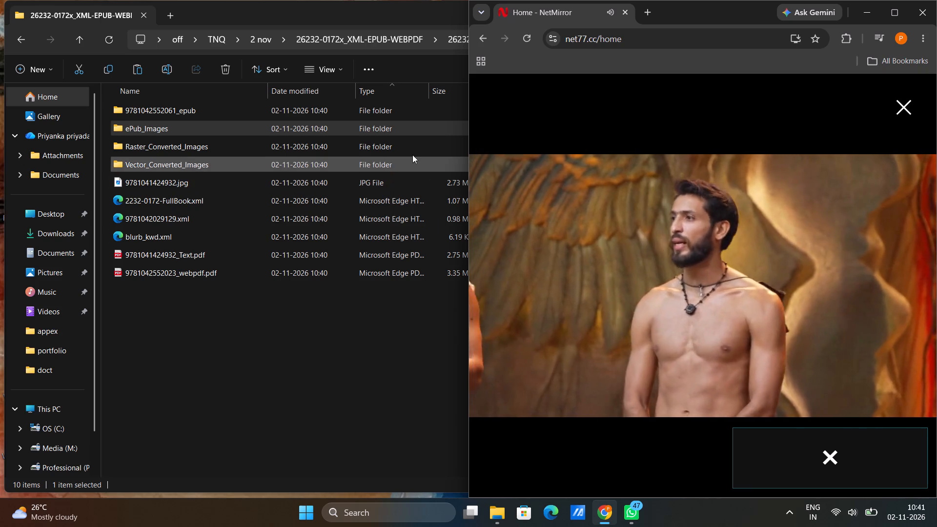
pyautogui.doubleClick(177, 114)
pyautogui.doubleClick(172, 127)
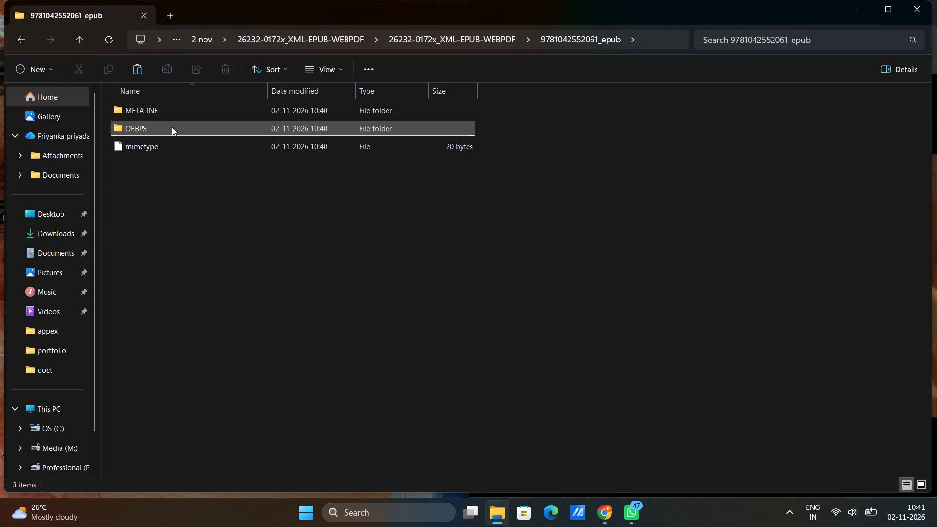
pyautogui.doubleClick(182, 104)
pyautogui.click(217, 233)
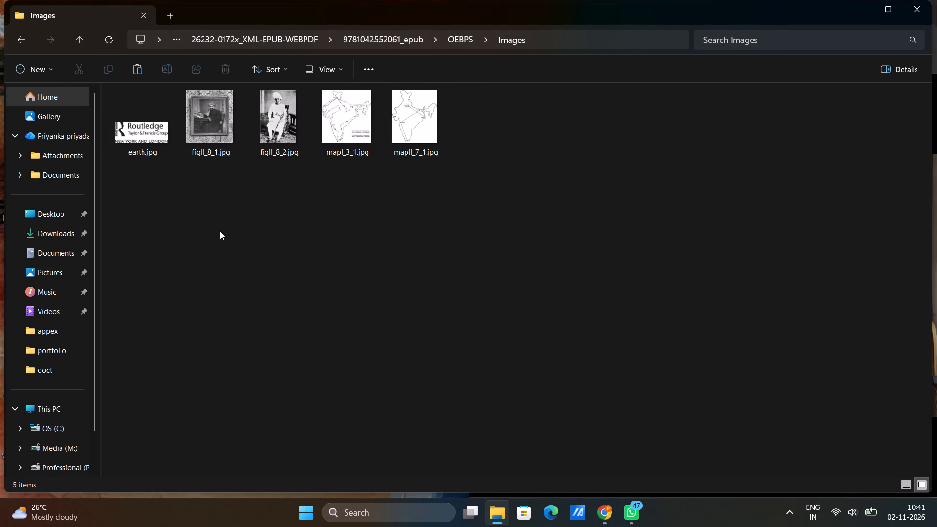
pyautogui.hotkey('ctrl', 'v')
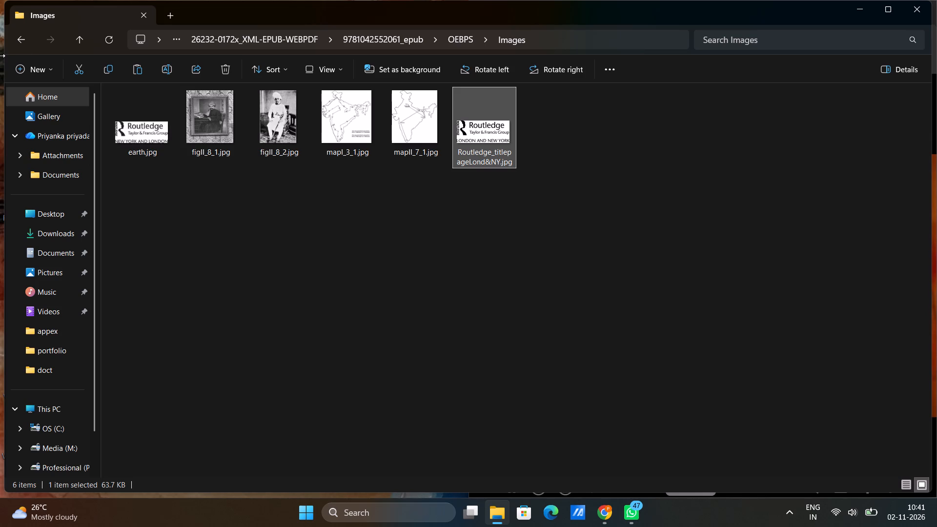
# Return to the project folder and check the 1200_DPI_TIFF subfolder inside Vector_Converted_Images.
pyautogui.click(84, 41)
pyautogui.click(84, 41)
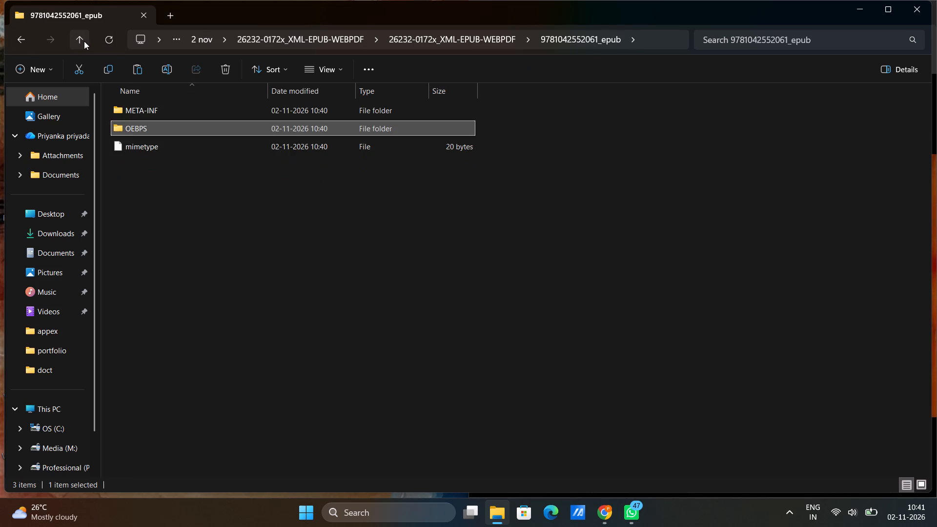
pyautogui.click(84, 41)
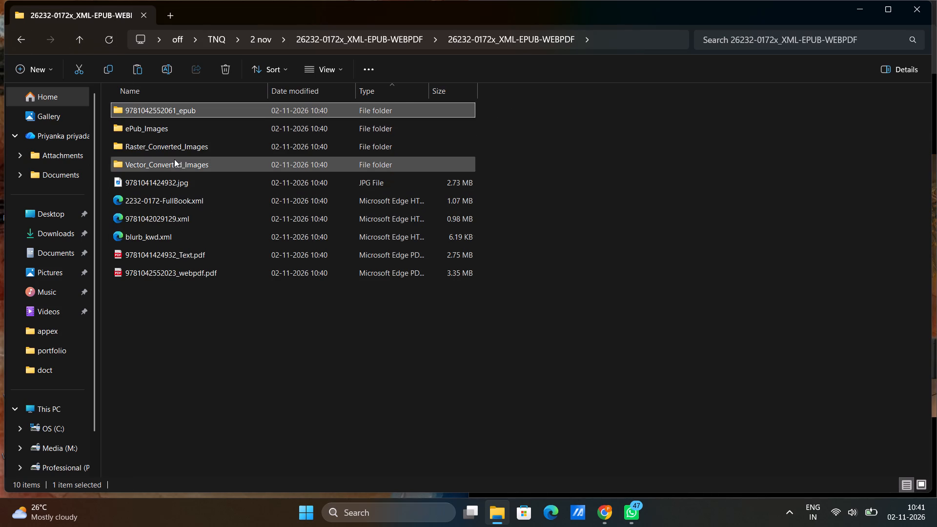
pyautogui.doubleClick(174, 159)
pyautogui.doubleClick(195, 129)
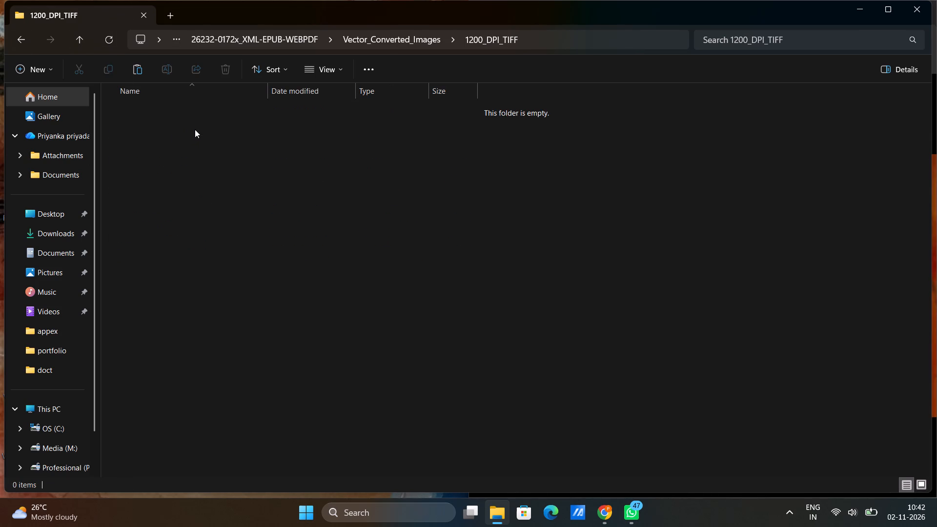
pyautogui.click(88, 40)
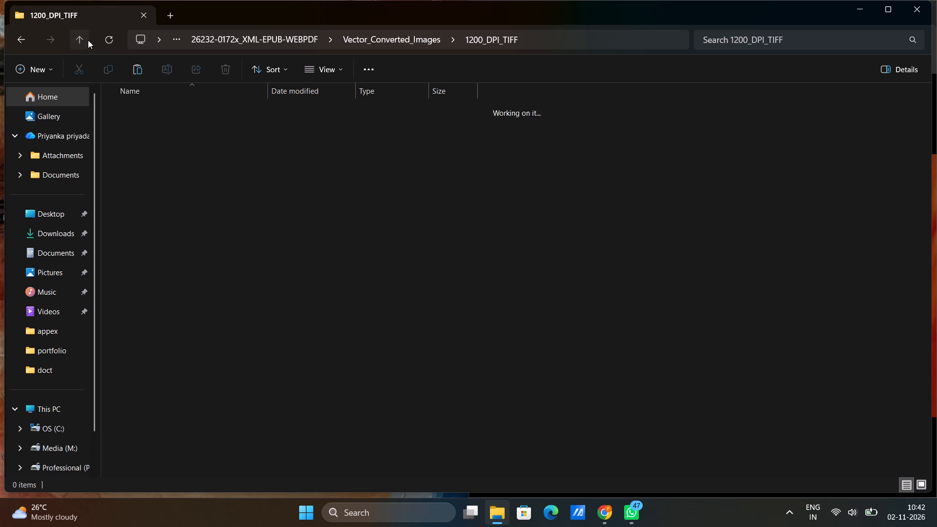
pyautogui.click(88, 40)
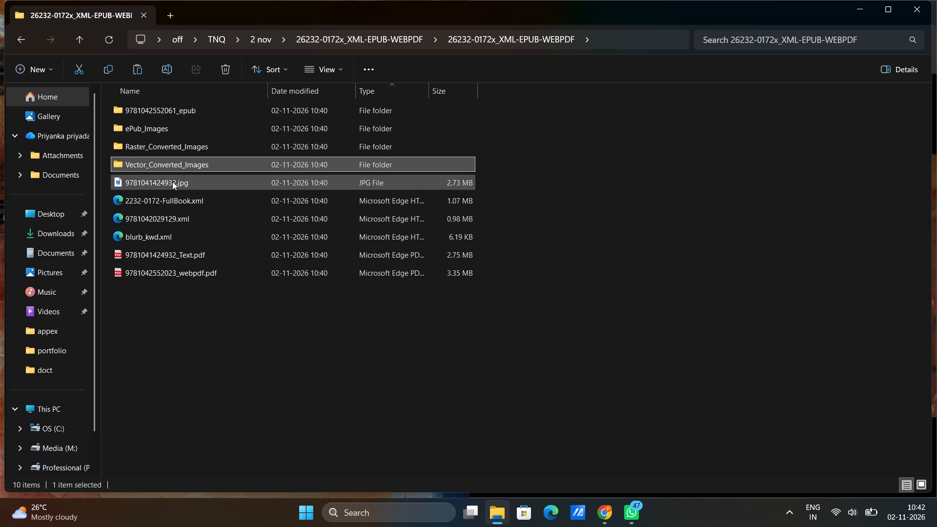
pyautogui.click(163, 258)
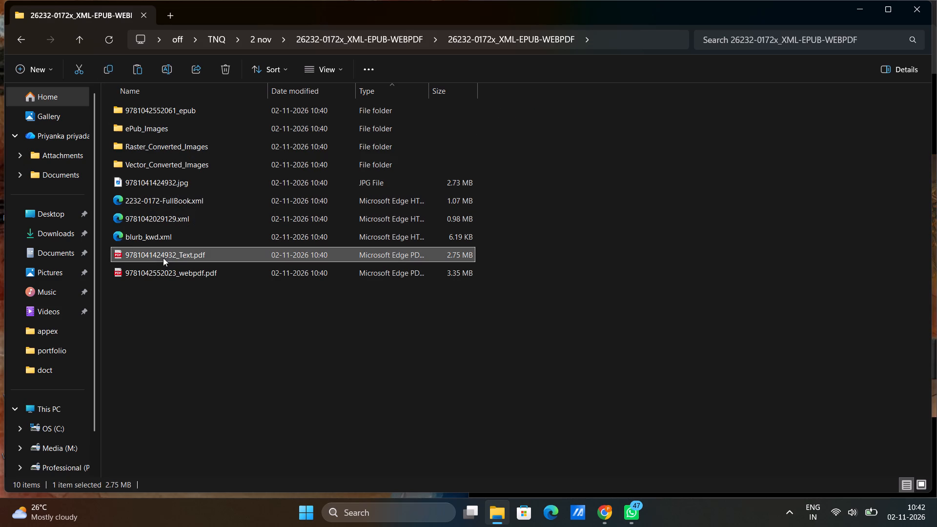
pyautogui.doubleClick(165, 274)
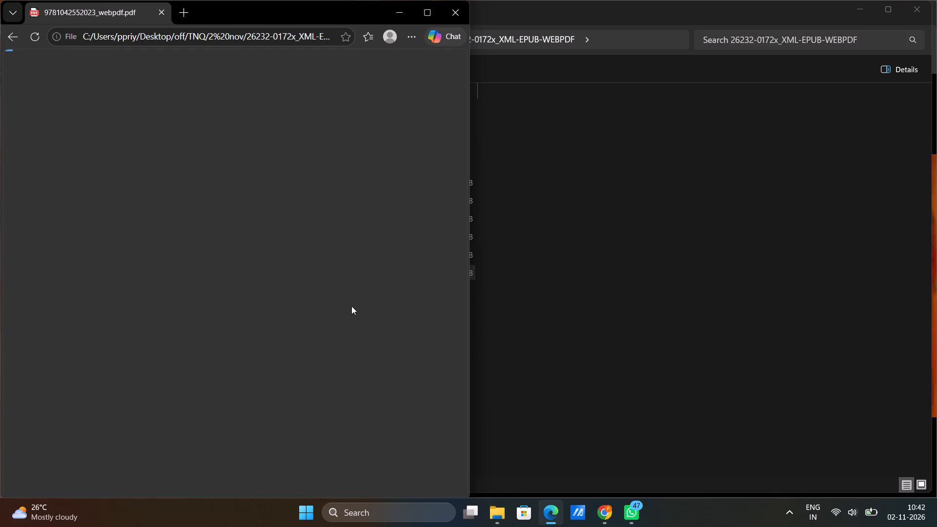
pyautogui.click(707, 332)
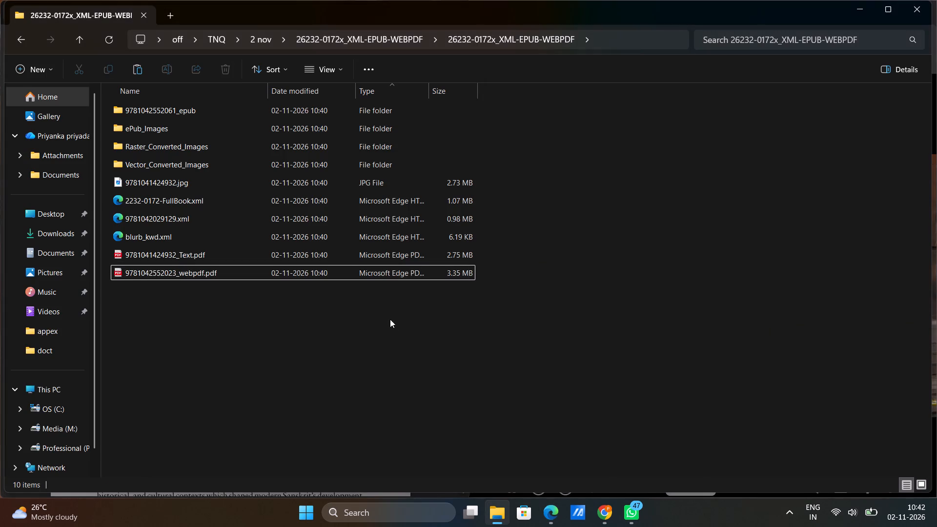
pyautogui.doubleClick(232, 249)
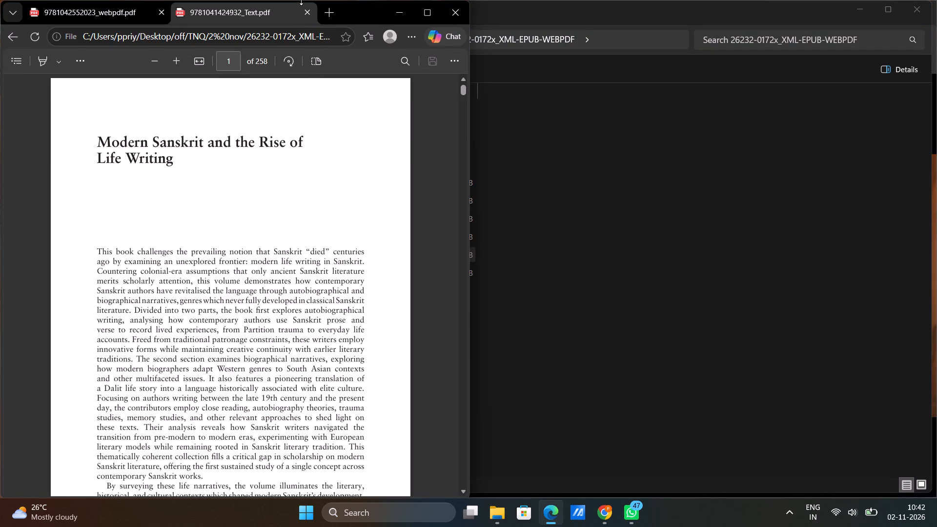
pyautogui.click(309, 15)
pyautogui.scroll(-11, 251, 194)
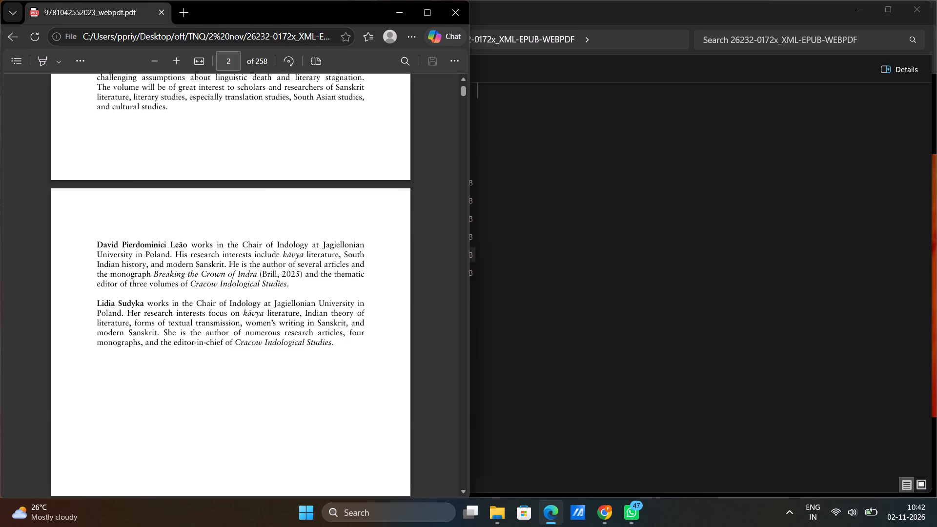
pyautogui.scroll(-20, 250, 195)
pyautogui.scroll(-20, 250, 195)
pyautogui.scroll(-12, 250, 195)
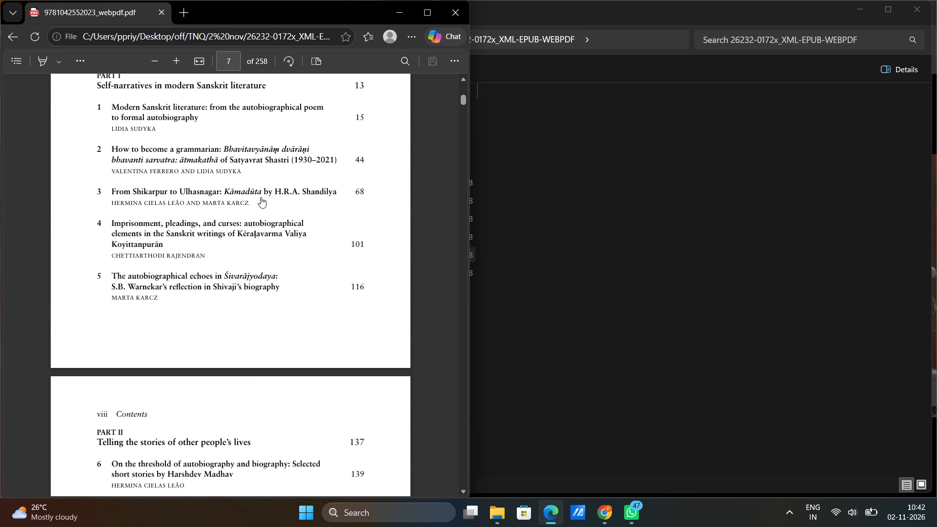
pyautogui.scroll(-20, 261, 197)
pyautogui.scroll(-20, 261, 197)
pyautogui.scroll(-11, 261, 197)
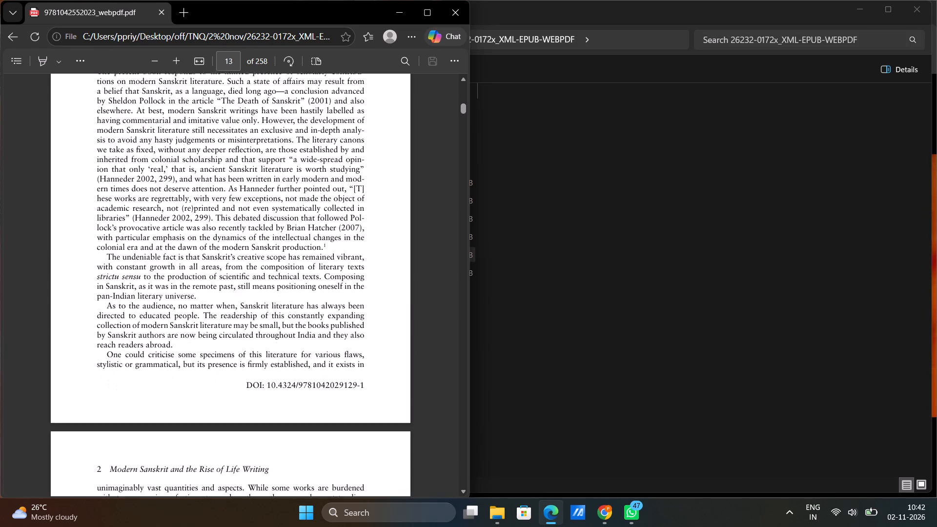
pyautogui.scroll(-5, 273, 197)
pyautogui.scroll(12, 276, 193)
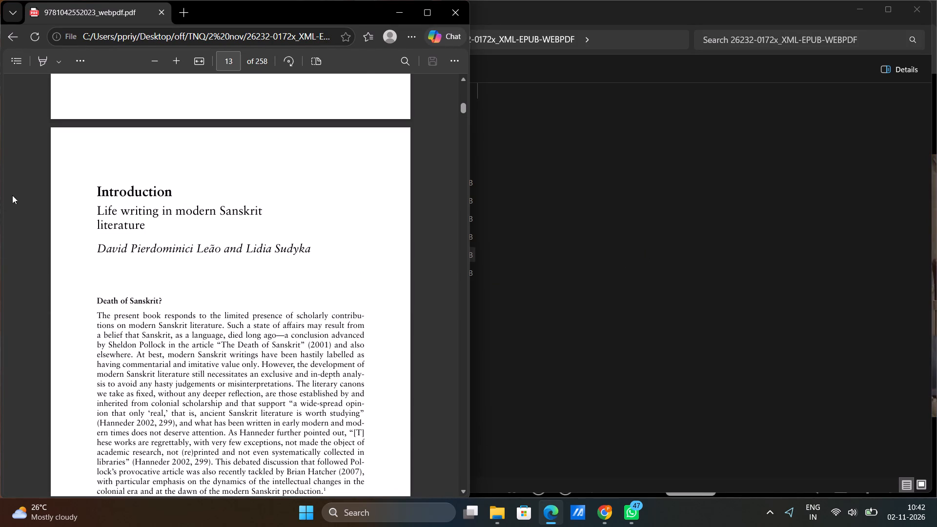
# Switch to Chrome to show the playing video beside the open PDF.
pyautogui.click(607, 517)
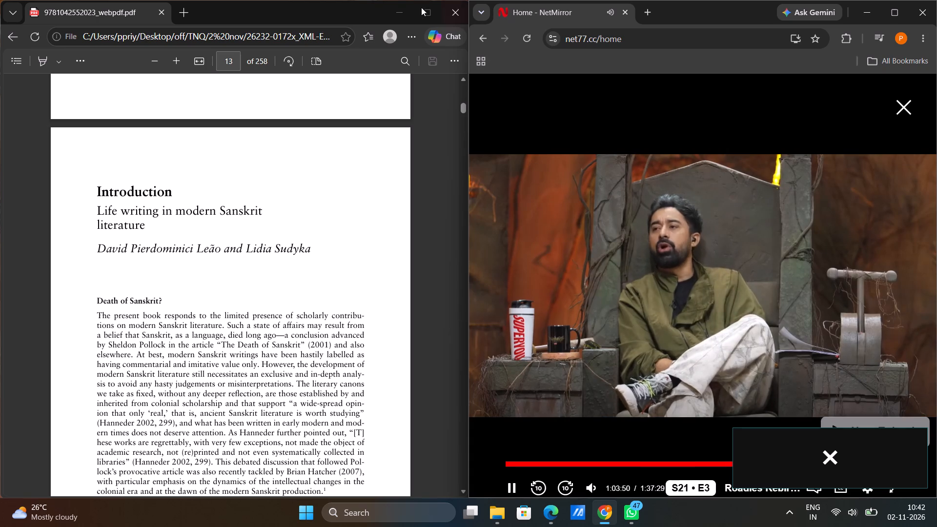
pyautogui.click(368, 90)
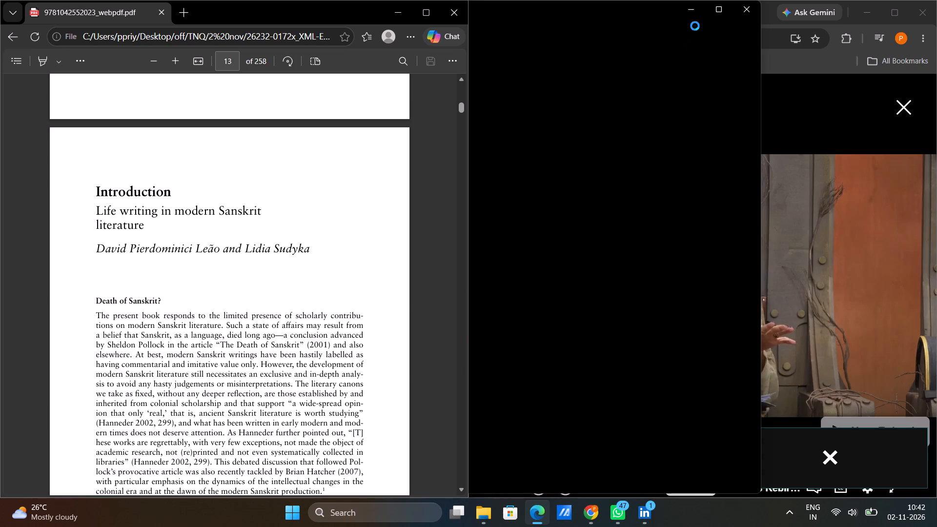
# Switch to LinkedIn and dismiss the crash report dialog without reporting the issue.
pyautogui.click(673, 112)
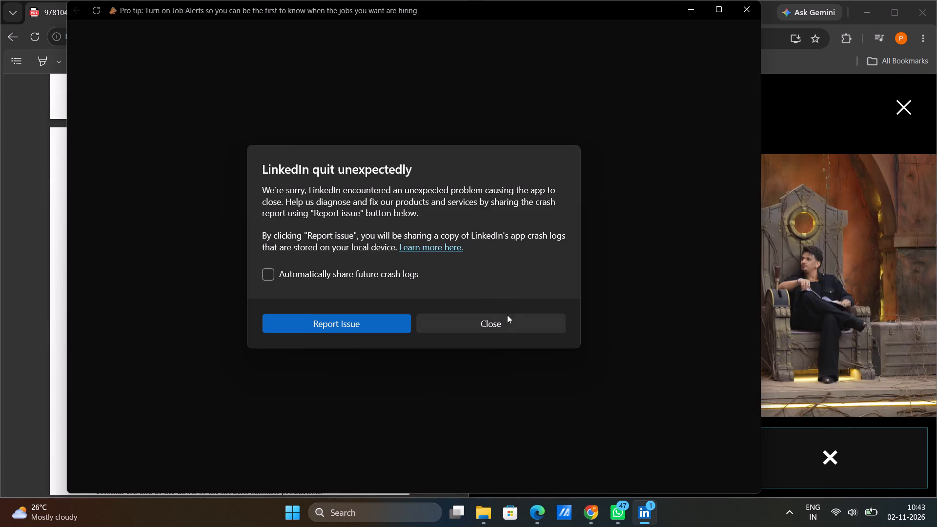
pyautogui.click(508, 317)
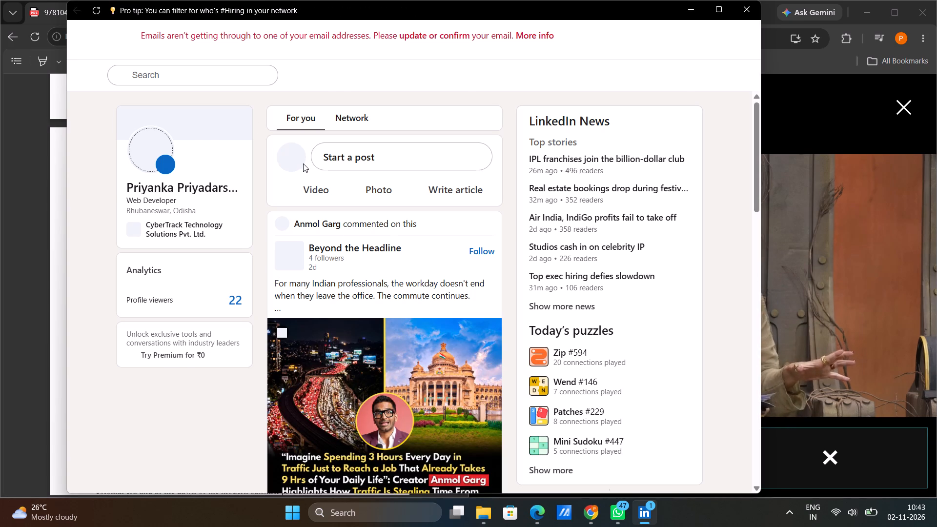
# Look over the top of the home feed and try to dismiss the email address warning.
pyautogui.scroll(-4, 342, 189)
pyautogui.scroll(3, 367, 163)
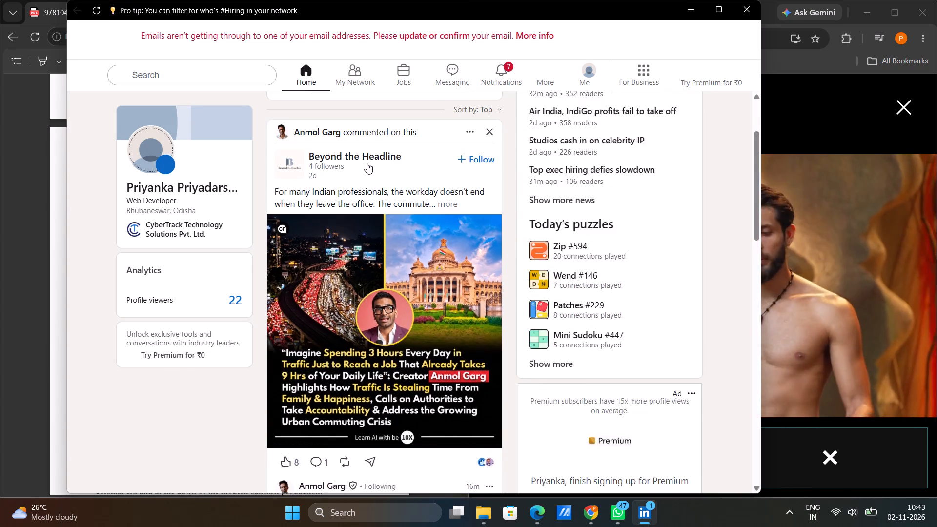
pyautogui.scroll(1, 367, 163)
pyautogui.scroll(3, 326, 120)
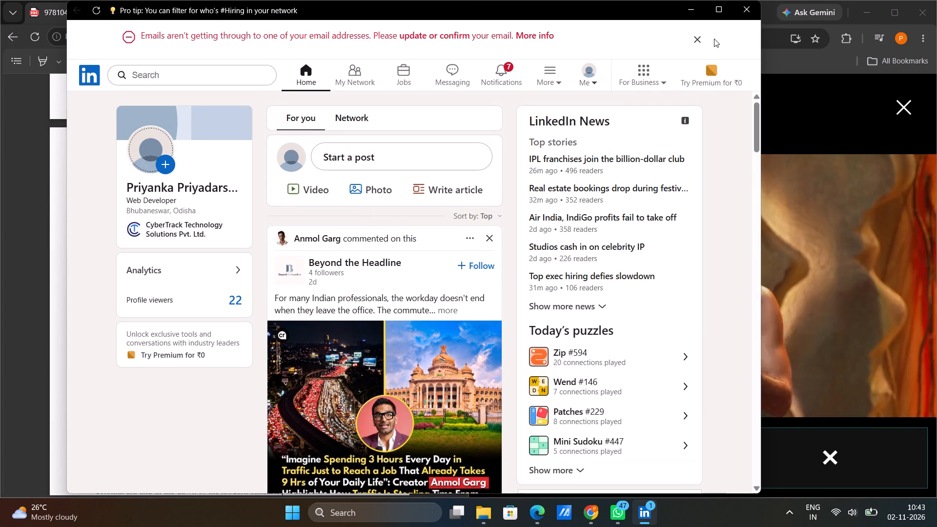
pyautogui.click(693, 35)
# Open the LinkedIn notifications and look through the recent entries.
pyautogui.click(494, 36)
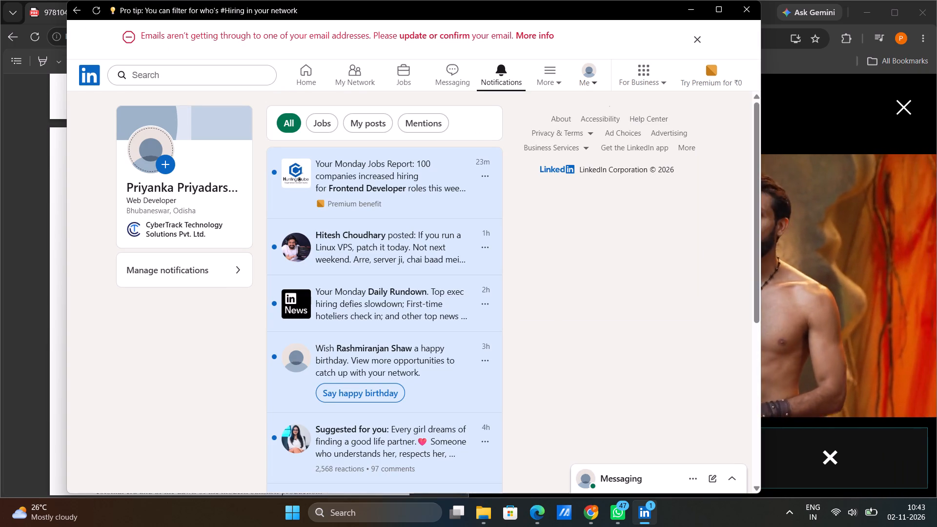
pyautogui.scroll(-2, 409, 213)
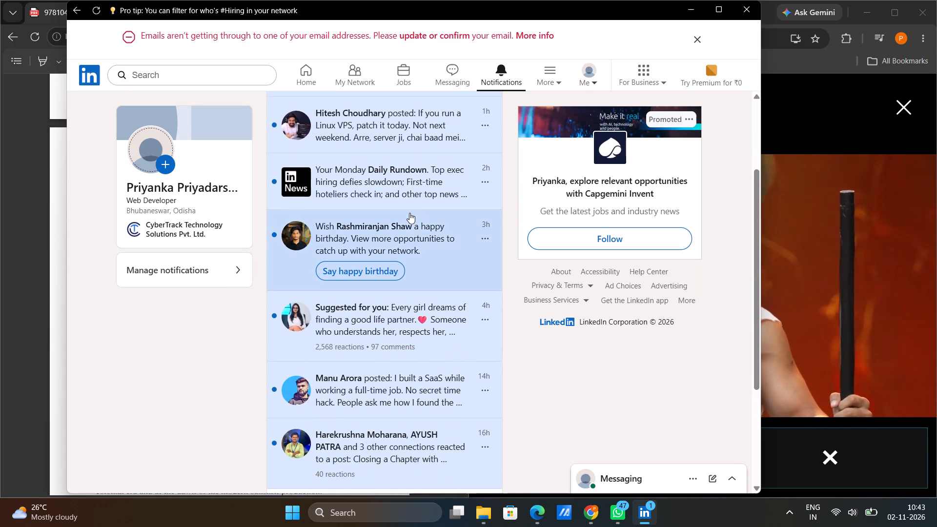
pyautogui.scroll(-1, 409, 213)
pyautogui.scroll(8, 410, 204)
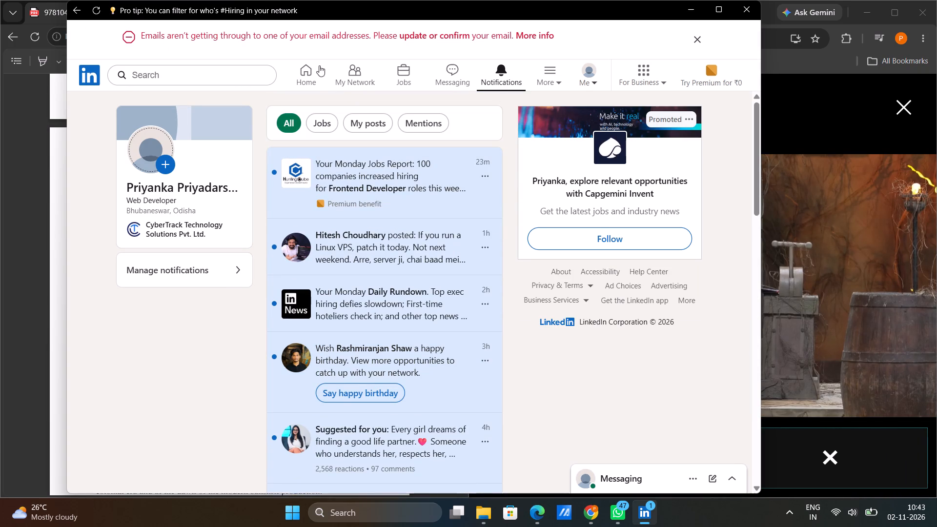
# Return to the home feed and read the full Besant Technologies post on the Full Stack Course in Chennai.
pyautogui.doubleClick(315, 75)
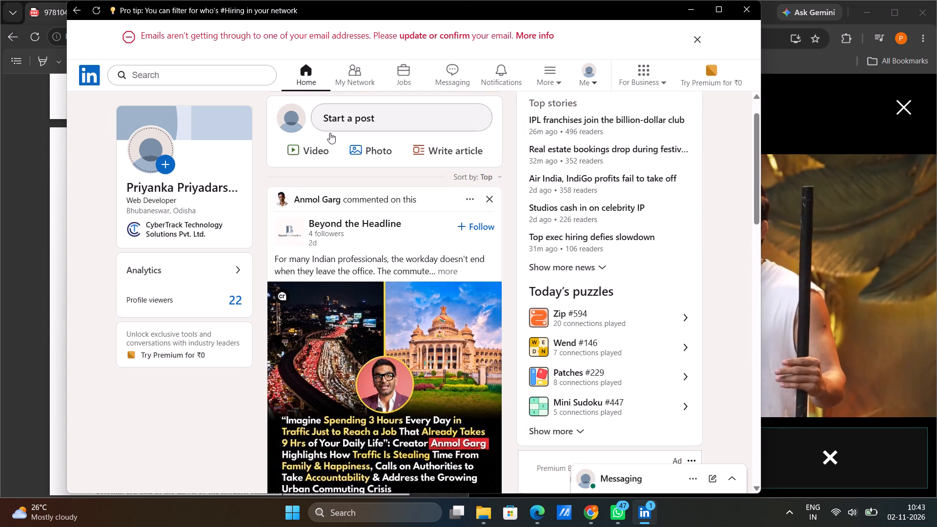
pyautogui.scroll(-6, 337, 148)
pyautogui.scroll(-9, 362, 105)
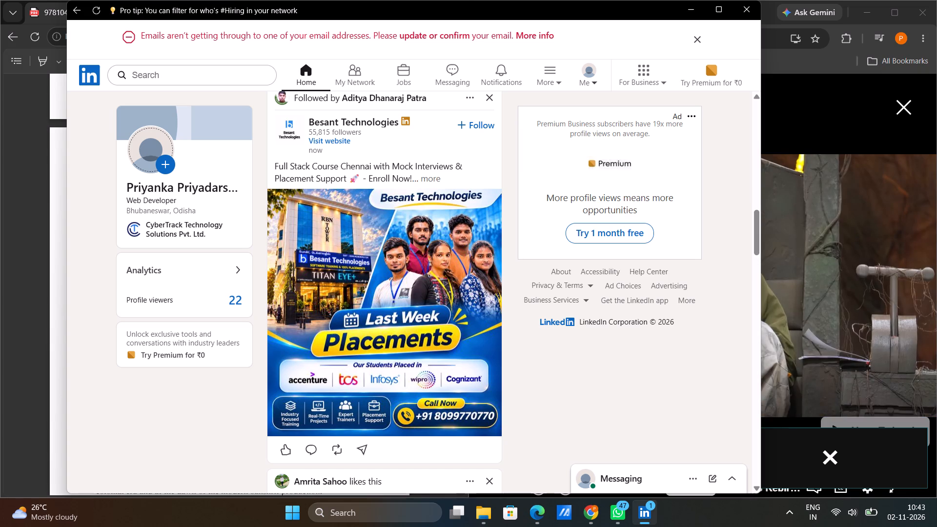
pyautogui.click(425, 175)
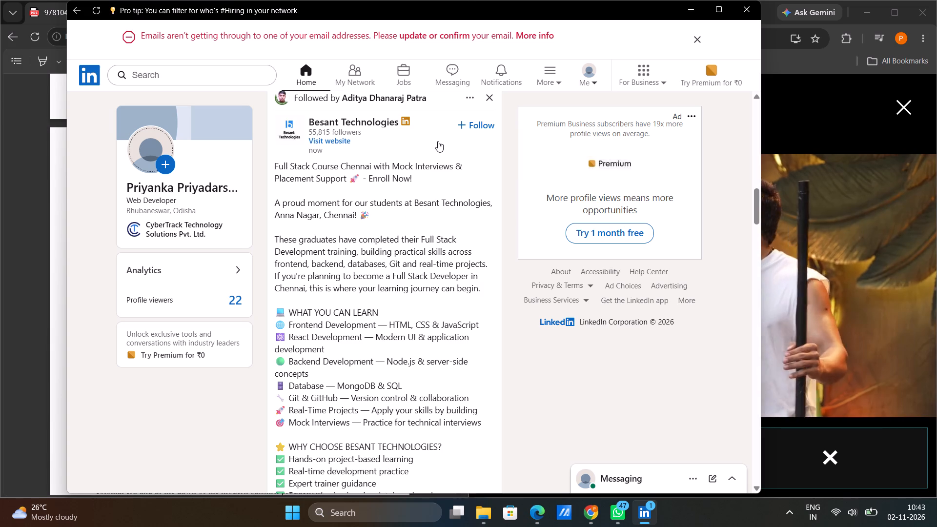
pyautogui.scroll(-2, 438, 141)
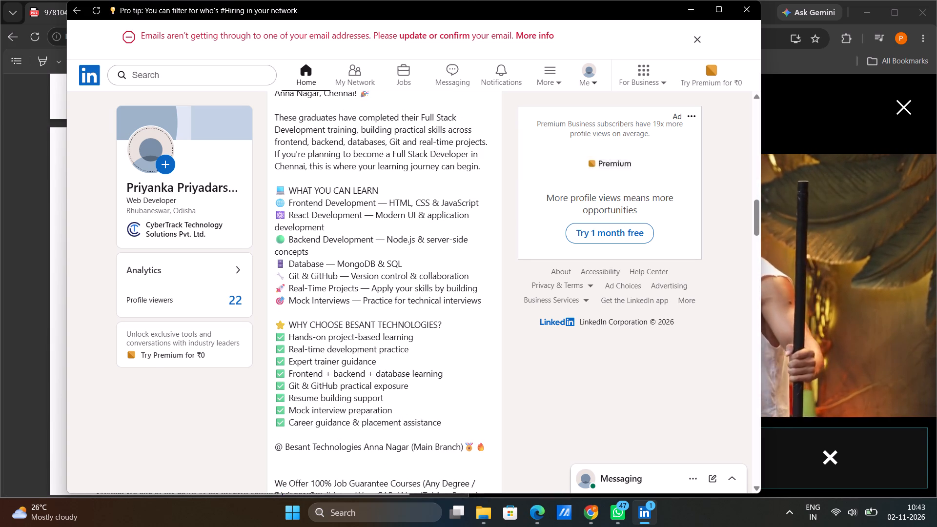
pyautogui.scroll(-7, 438, 141)
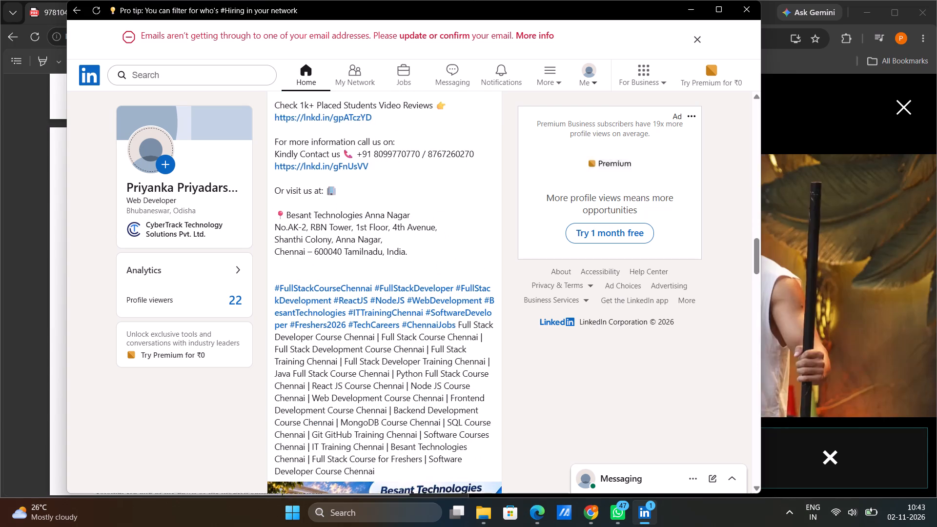
# Like the "Rich in life" post about the best mother in the home feed and look over its comments.
pyautogui.scroll(-10, 438, 141)
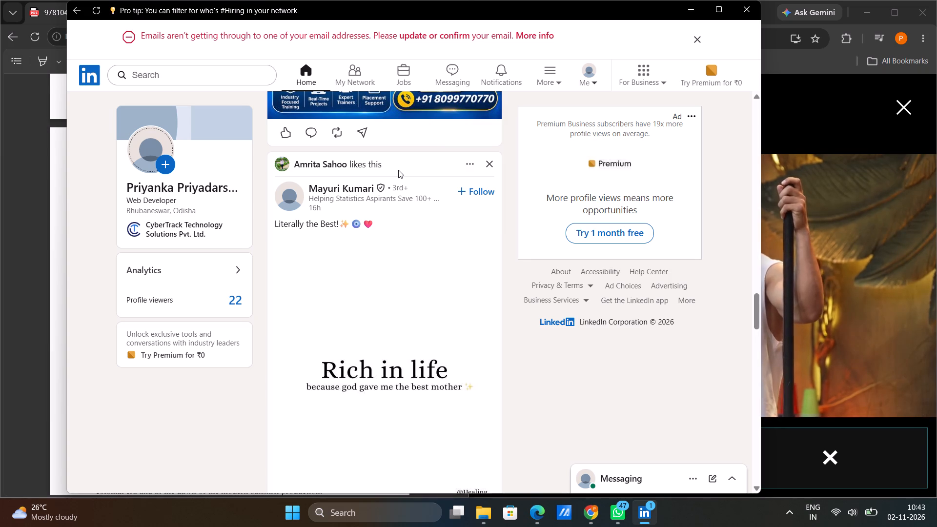
pyautogui.scroll(-3, 398, 170)
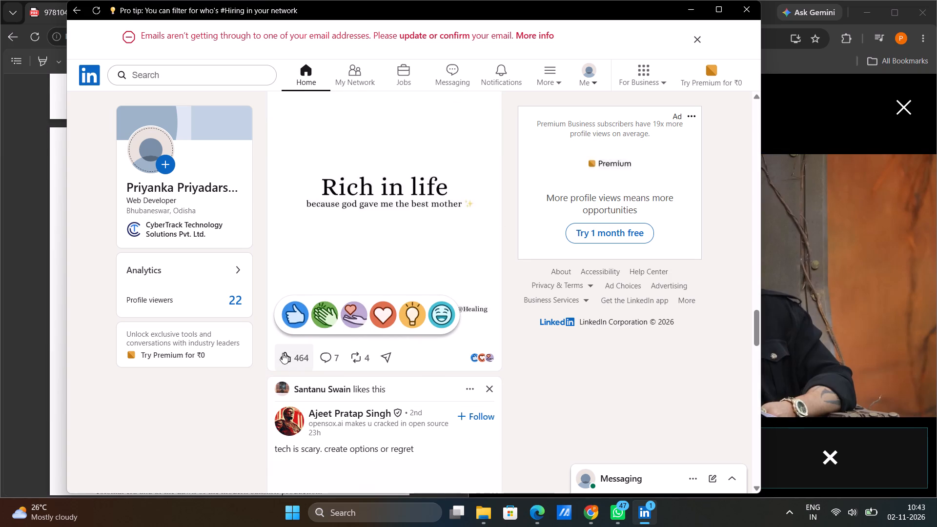
pyautogui.click(283, 353)
pyautogui.scroll(-4, 339, 130)
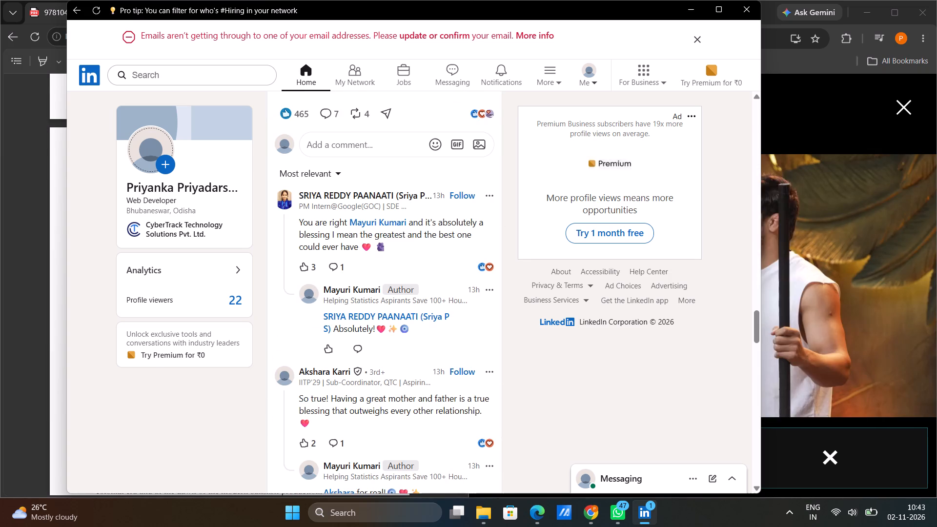
pyautogui.scroll(2, 376, 151)
pyautogui.scroll(-3, 377, 149)
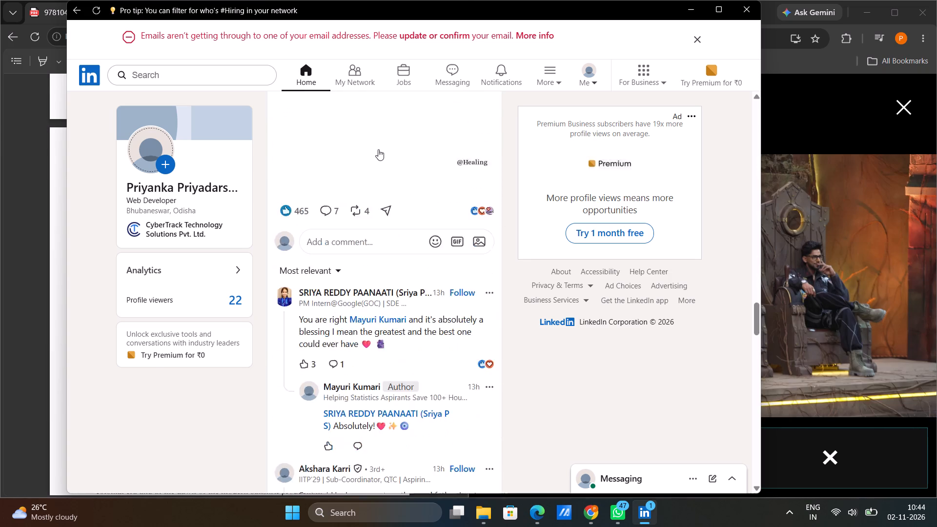
# Open the "tech is scary. create options." article from the home feed and dismiss the email address warning.
pyautogui.scroll(-5, 378, 149)
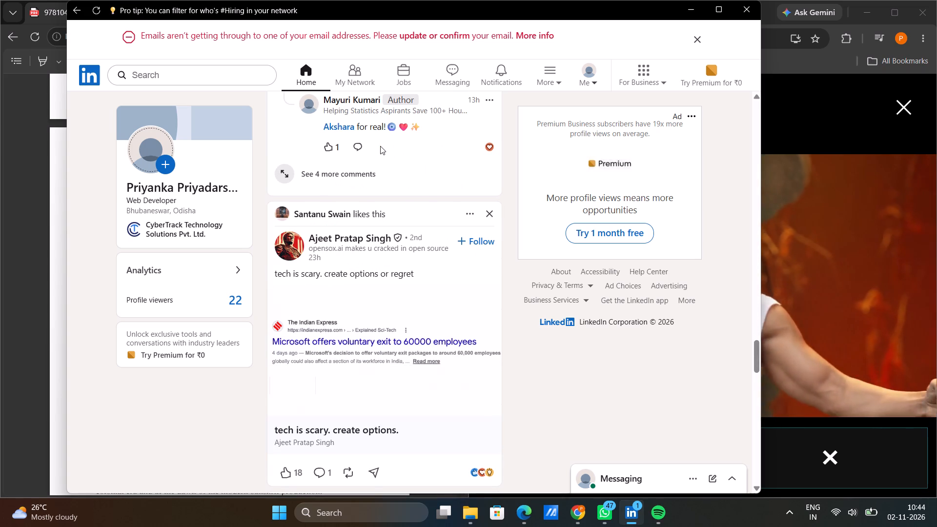
pyautogui.scroll(-1, 389, 205)
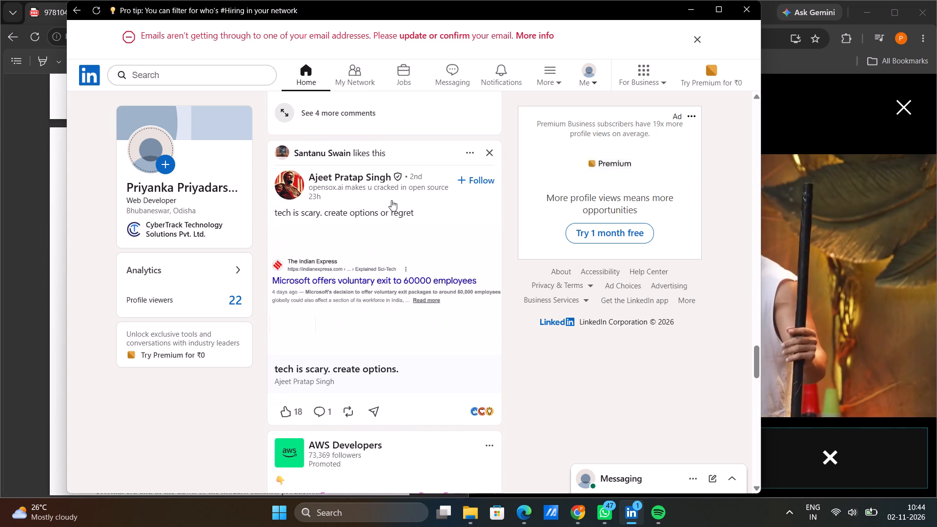
pyautogui.click(367, 291)
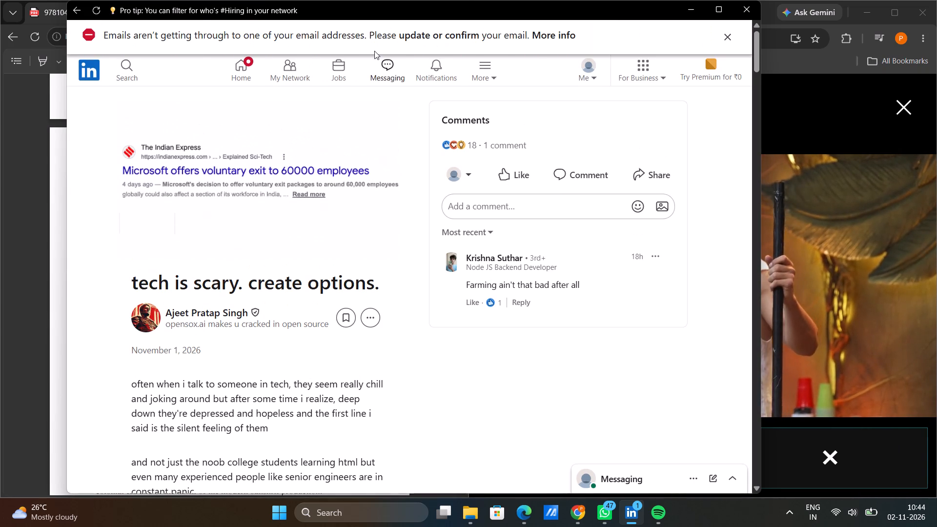
pyautogui.click(731, 38)
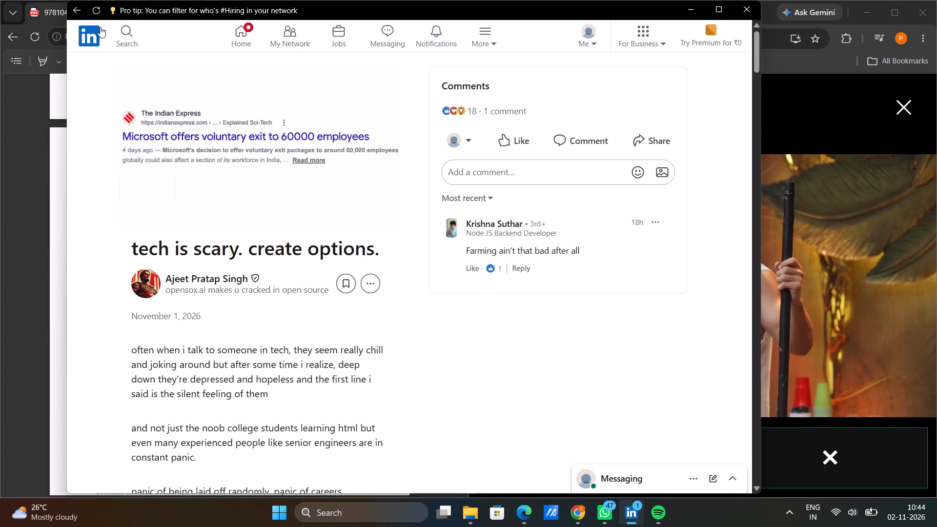
# Try to return from the article to the home feed, and close the LinkedIn window.
pyautogui.click(74, 10)
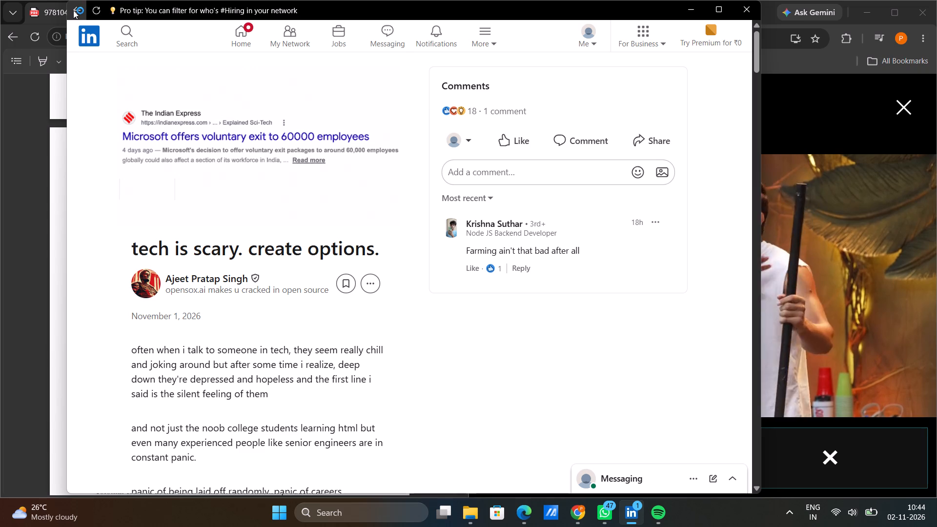
pyautogui.click(73, 10)
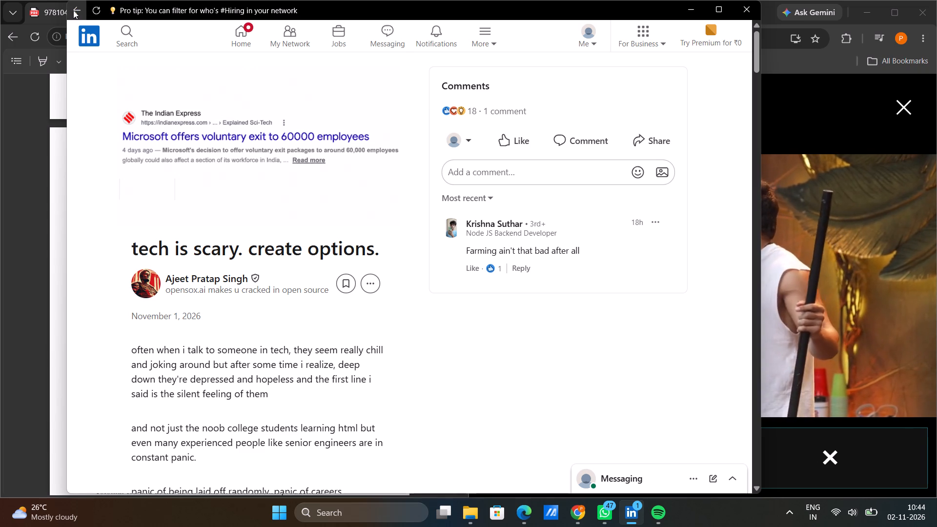
pyautogui.click(249, 31)
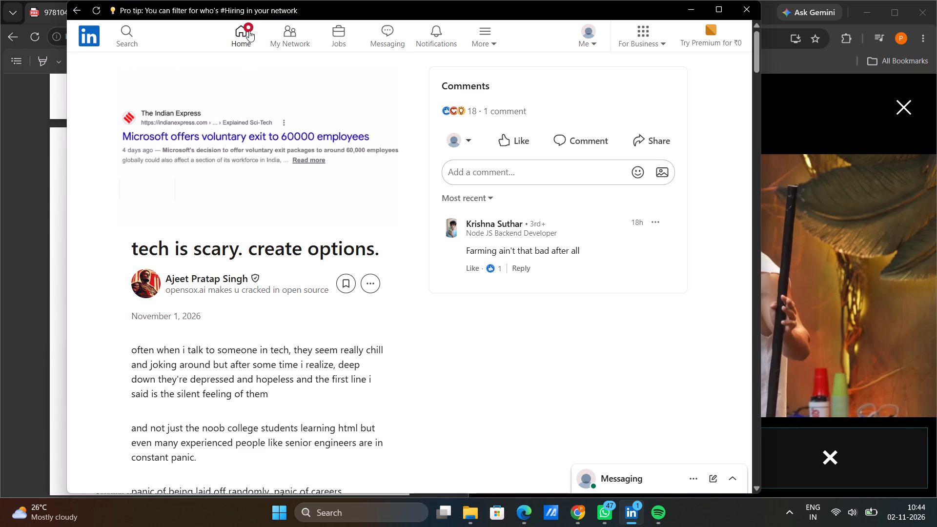
pyautogui.tripleClick(249, 31)
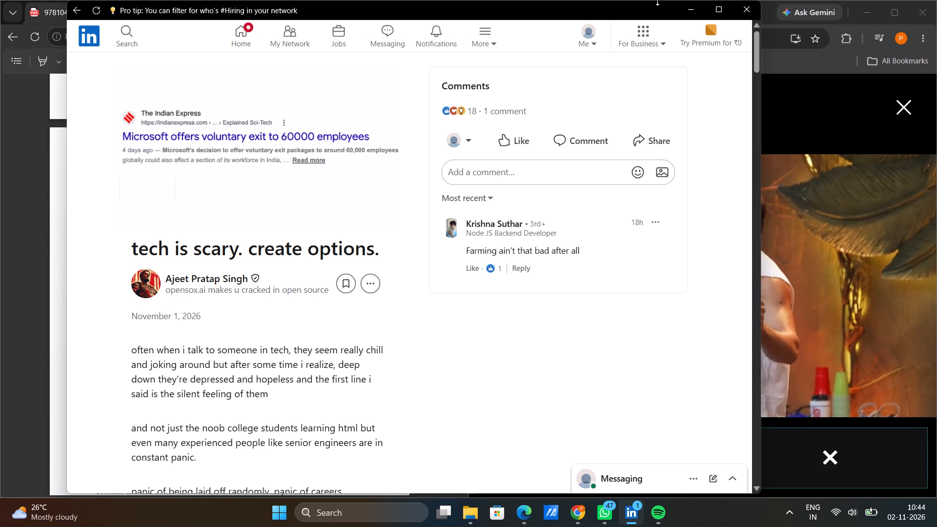
pyautogui.click(747, 15)
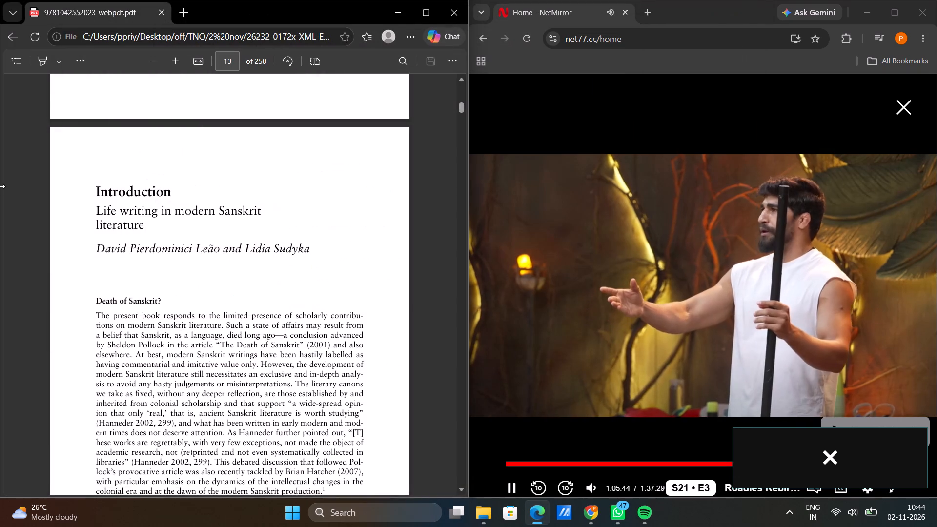
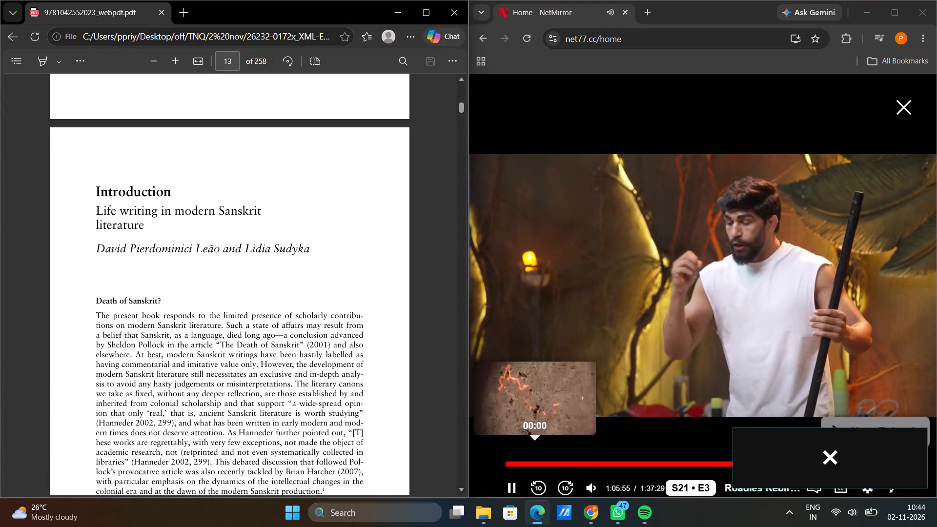
pyautogui.click(370, 517)
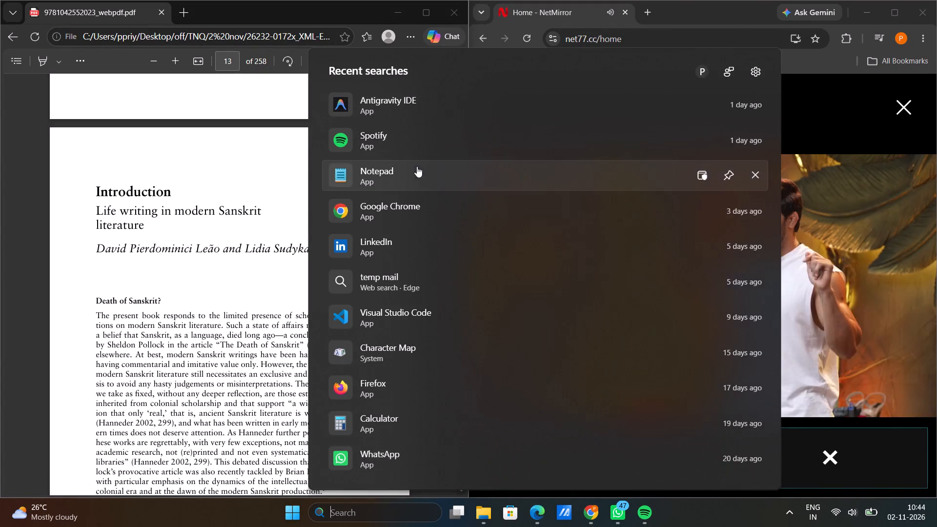
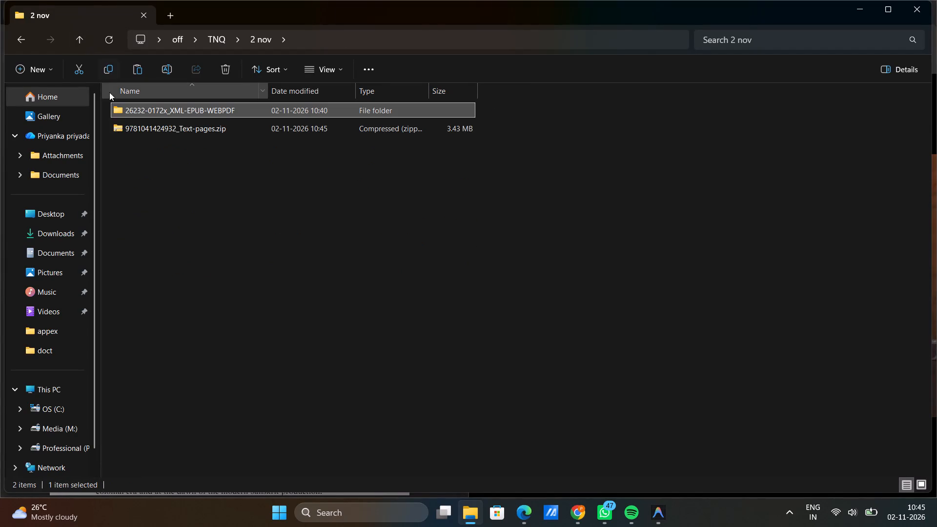
pyautogui.click(123, 129)
pyautogui.rightClick(132, 127)
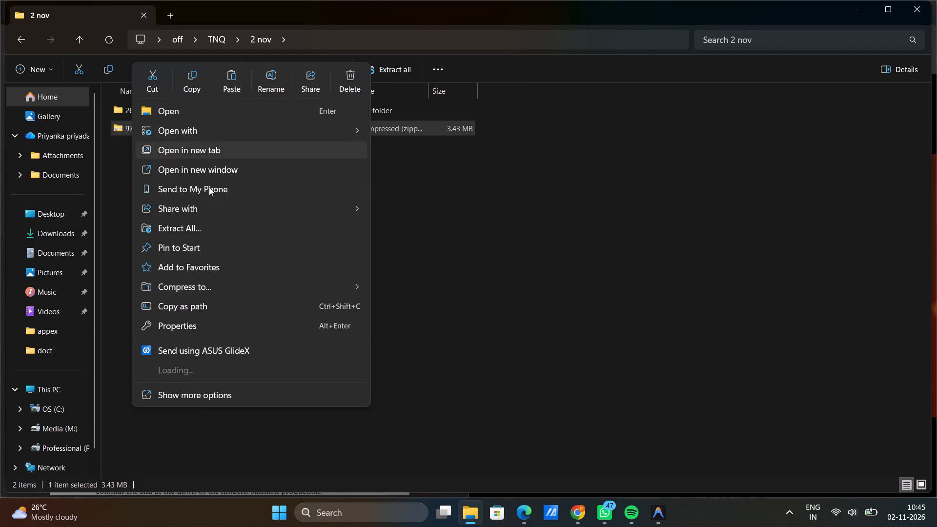
pyautogui.click(206, 233)
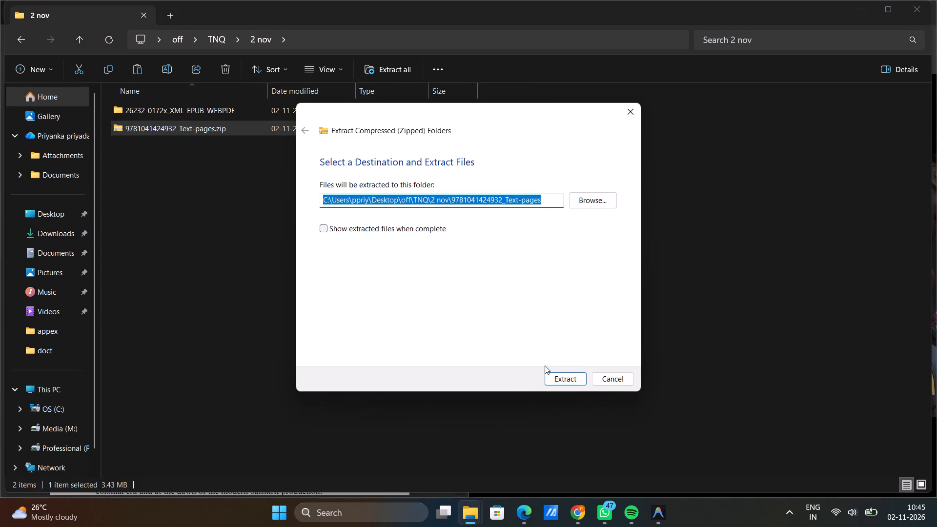
pyautogui.click(545, 380)
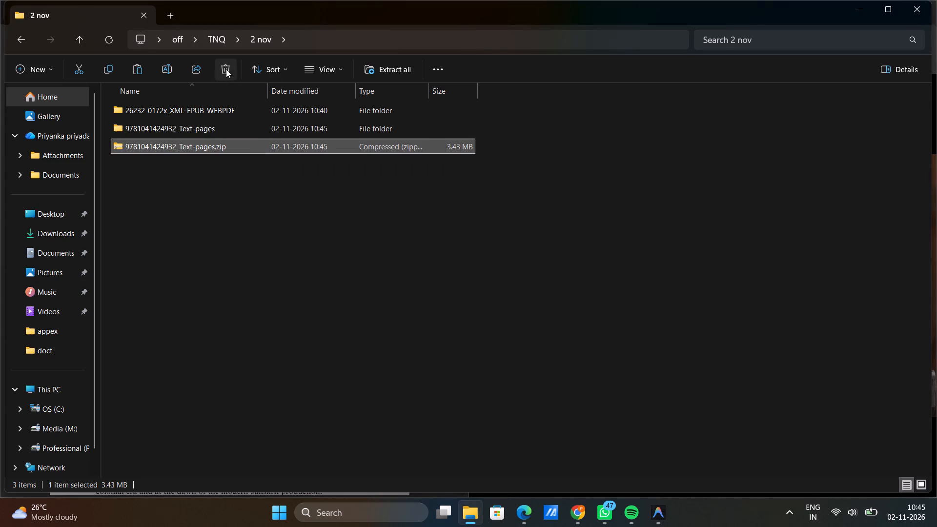
pyautogui.click(232, 67)
pyautogui.doubleClick(212, 122)
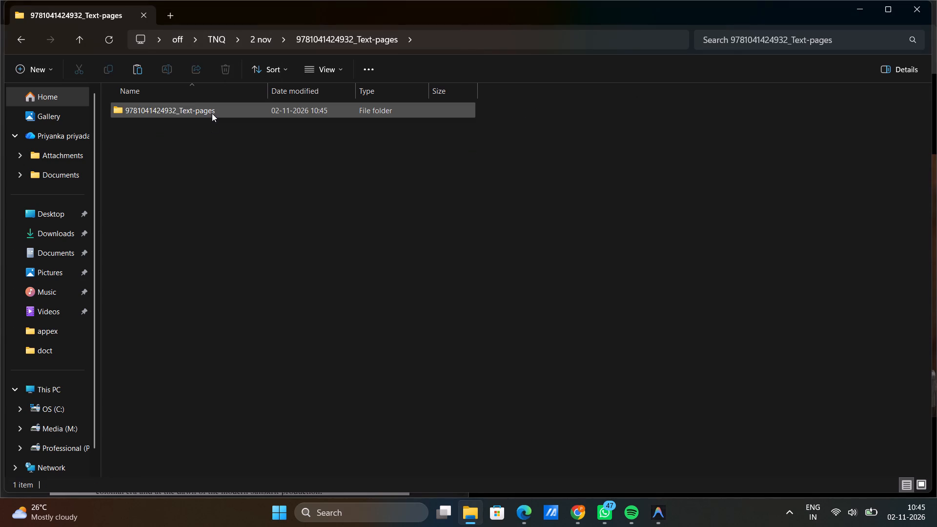
pyautogui.doubleClick(213, 112)
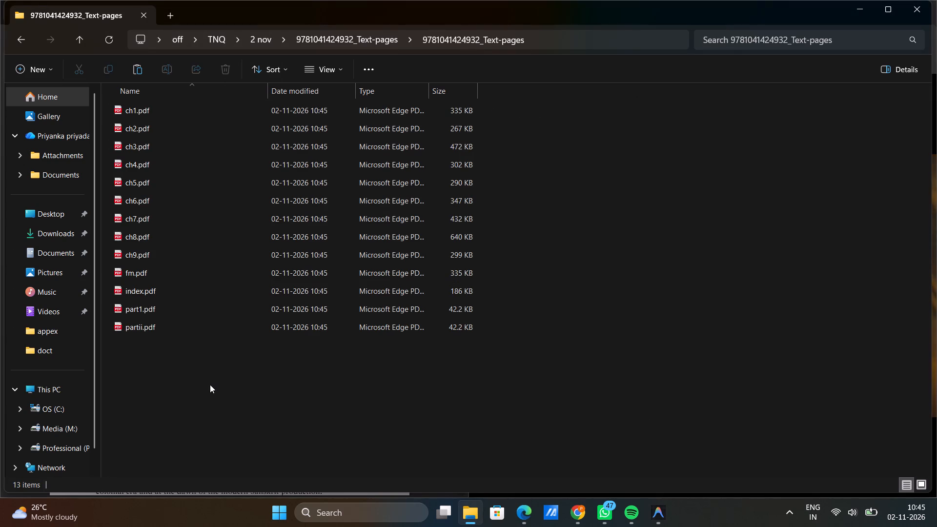
pyautogui.click(211, 377)
pyautogui.hotkey('ctrl', 'a')
pyautogui.hotkey('ctrl', 'c')
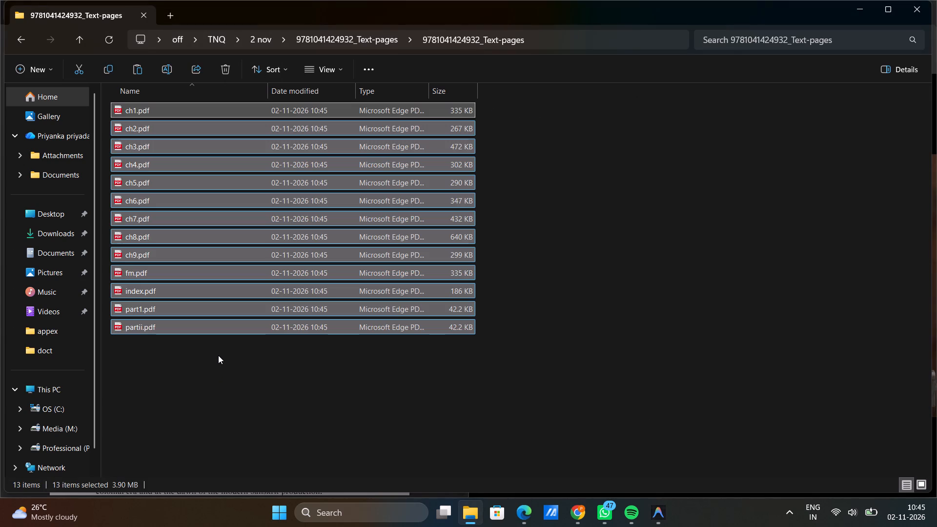
pyautogui.hotkey('ctrl', 'c')
pyautogui.hotkey('ctrl', 'c')
pyautogui.keyDown('ctrl'); pyautogui.click(218, 355); pyautogui.keyUp('ctrl')
pyautogui.hotkey('ctrl', 'x')
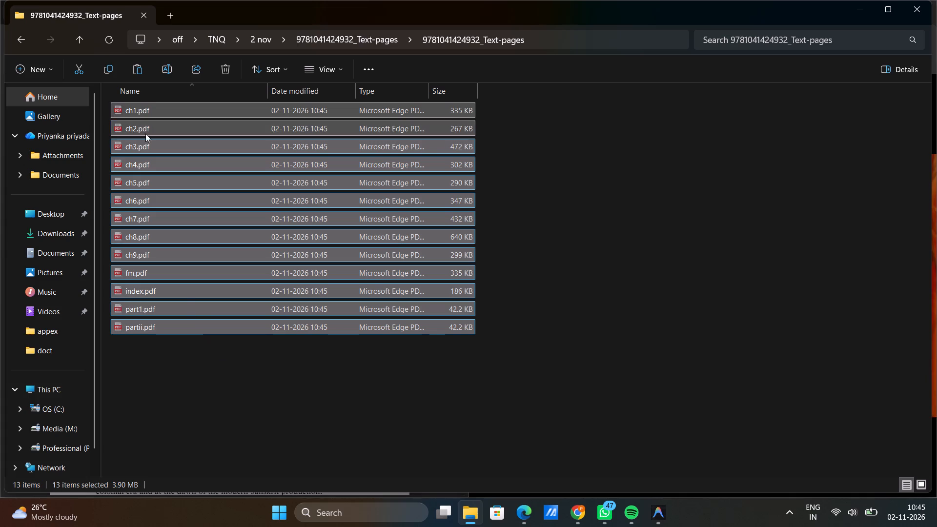
pyautogui.click(82, 43)
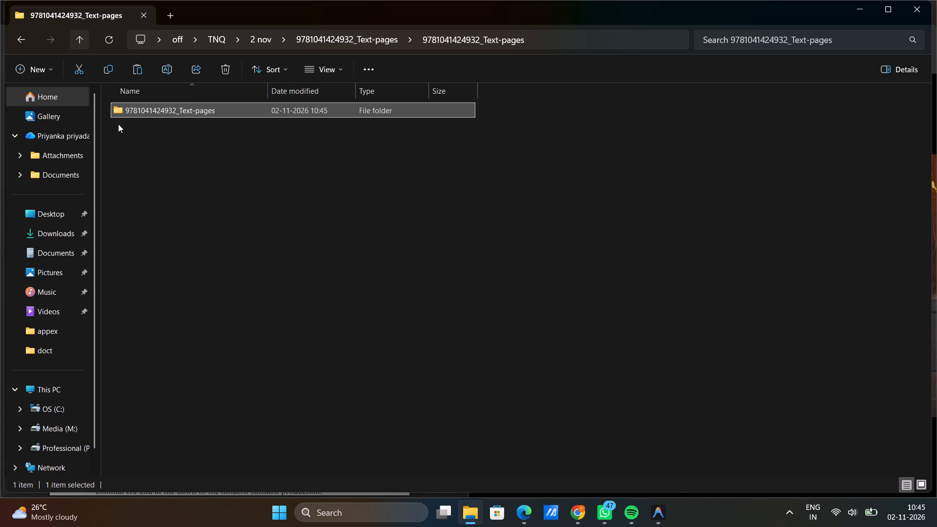
pyautogui.click(156, 229)
pyautogui.hotkey('ctrl', 'v')
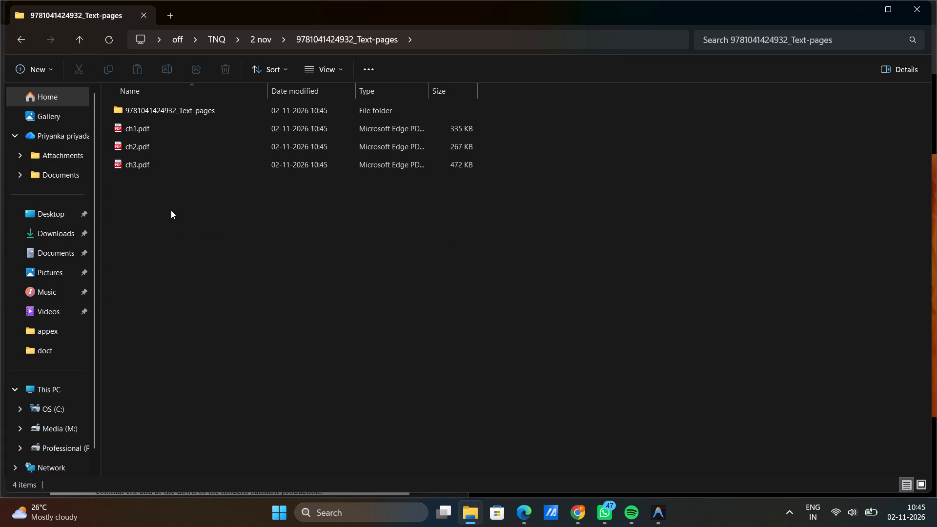
pyautogui.click(158, 387)
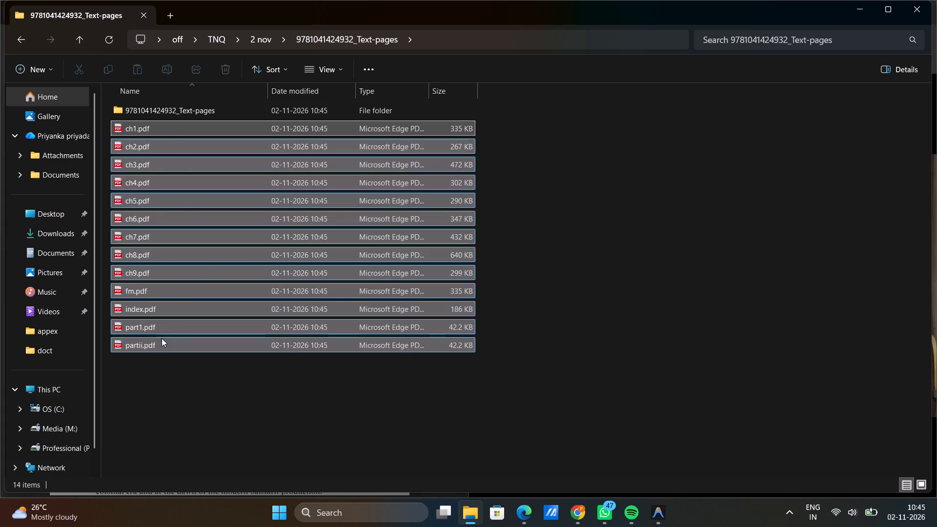
pyautogui.click(174, 103)
pyautogui.click(225, 66)
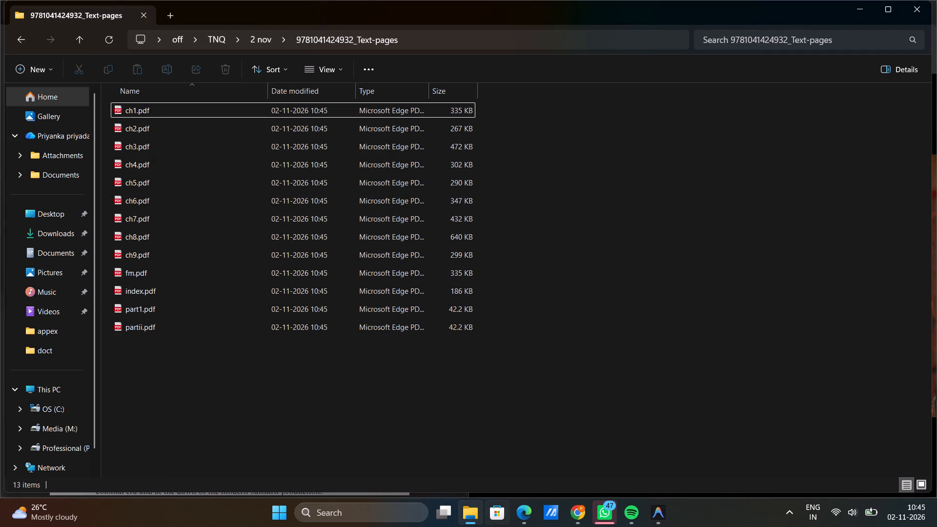
# Switch to Chrome, open the Allocation Sheets spreadsheet from Google Sheets in a new tab, and maximize the window.
pyautogui.click(576, 509)
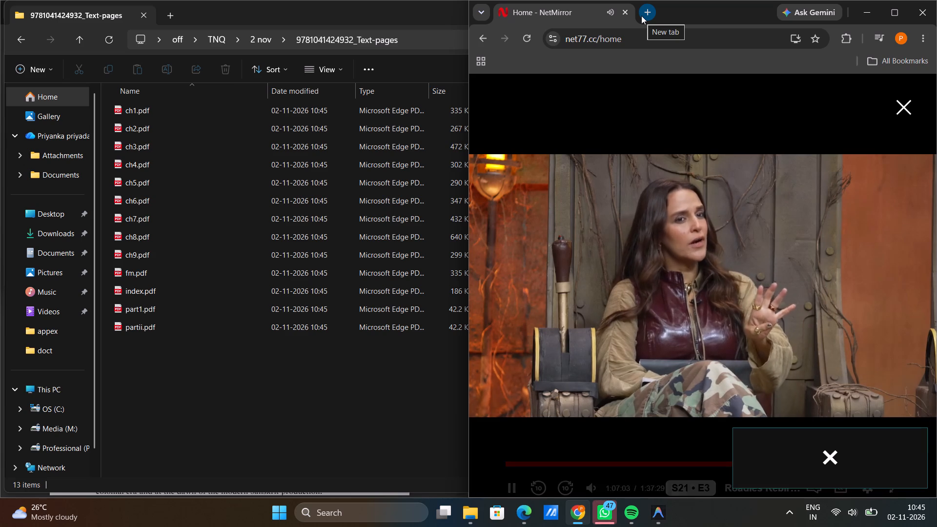
pyautogui.click(641, 16)
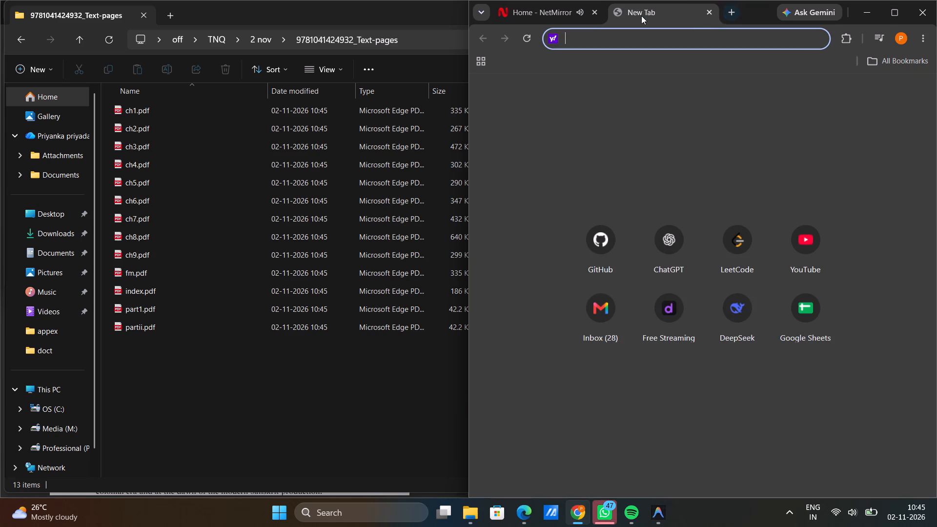
pyautogui.press('s')
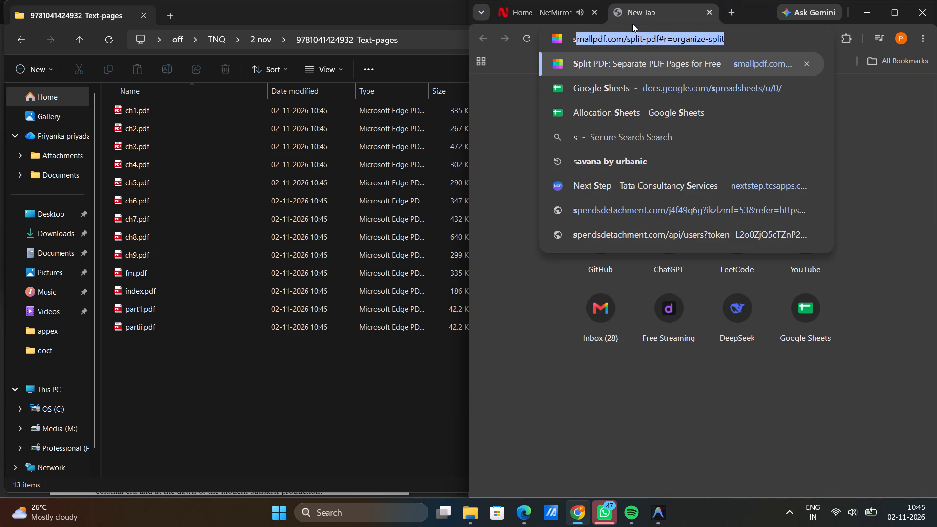
pyautogui.click(666, 93)
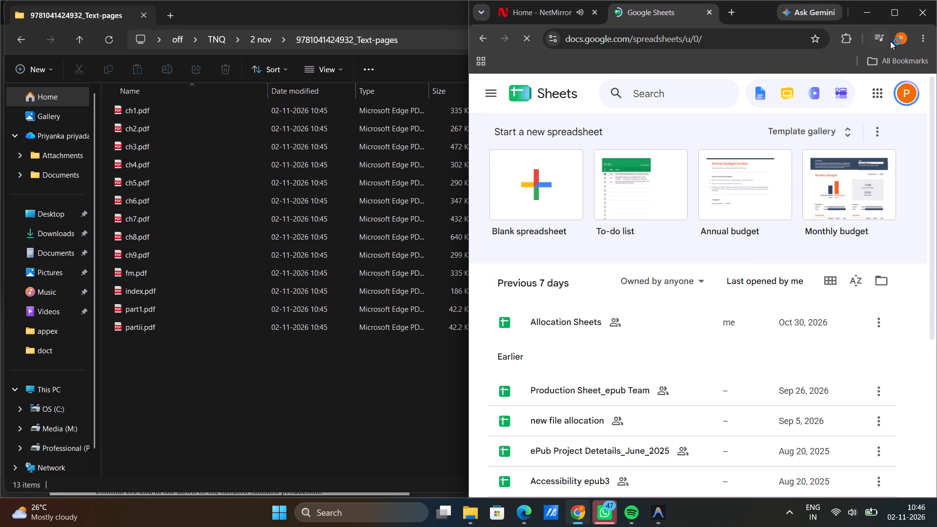
pyautogui.click(571, 323)
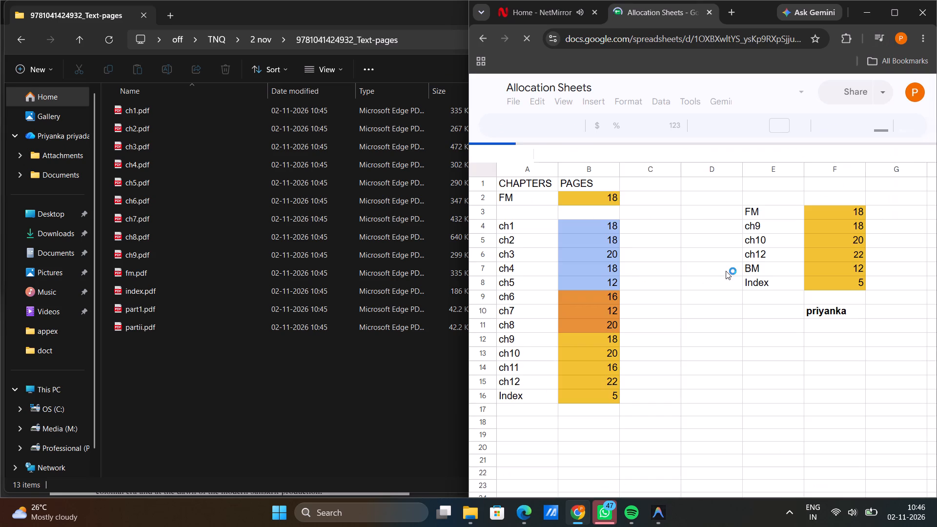
pyautogui.click(898, 12)
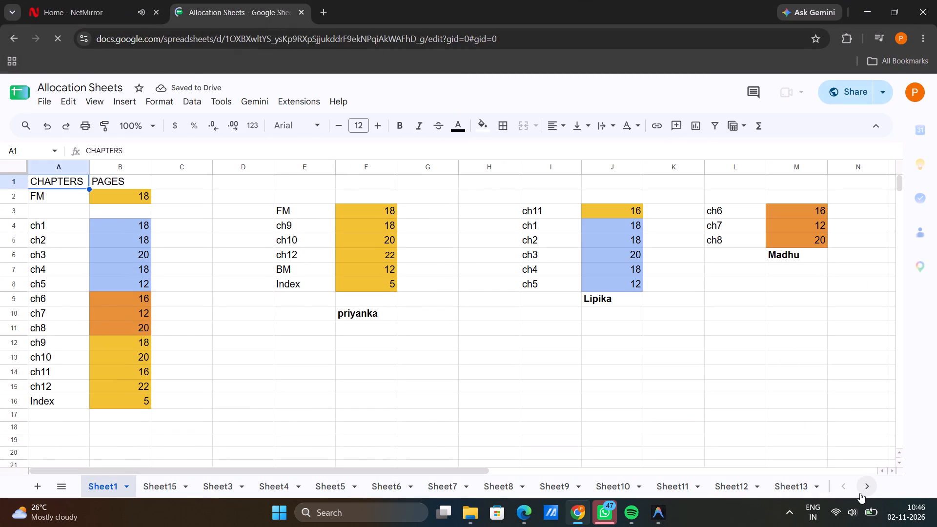
# Add a new blank sheet to the spreadsheet and move it to the end of the sheet order, after Sheet16.
pyautogui.tripleClick(864, 485)
pyautogui.tripleClick(864, 485)
pyautogui.tripleClick(864, 485)
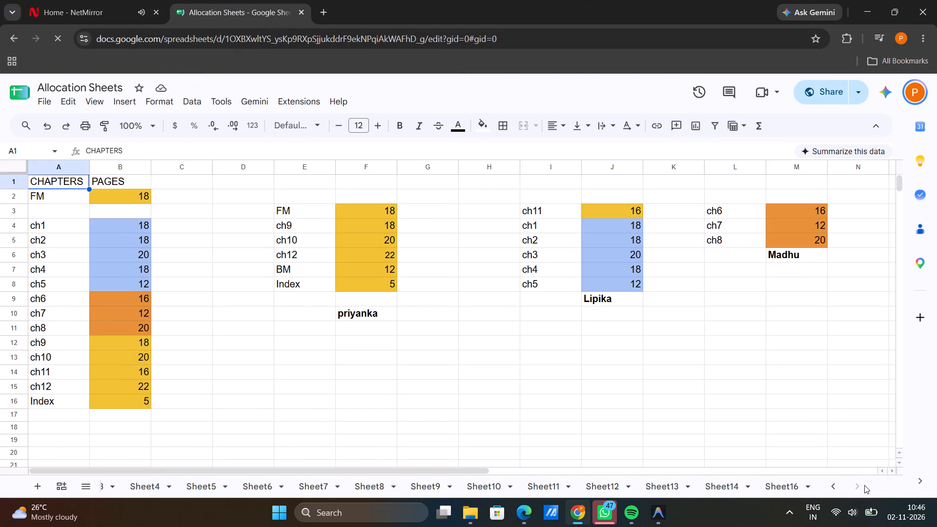
pyautogui.tripleClick(862, 485)
pyautogui.tripleClick(861, 485)
pyautogui.click(33, 479)
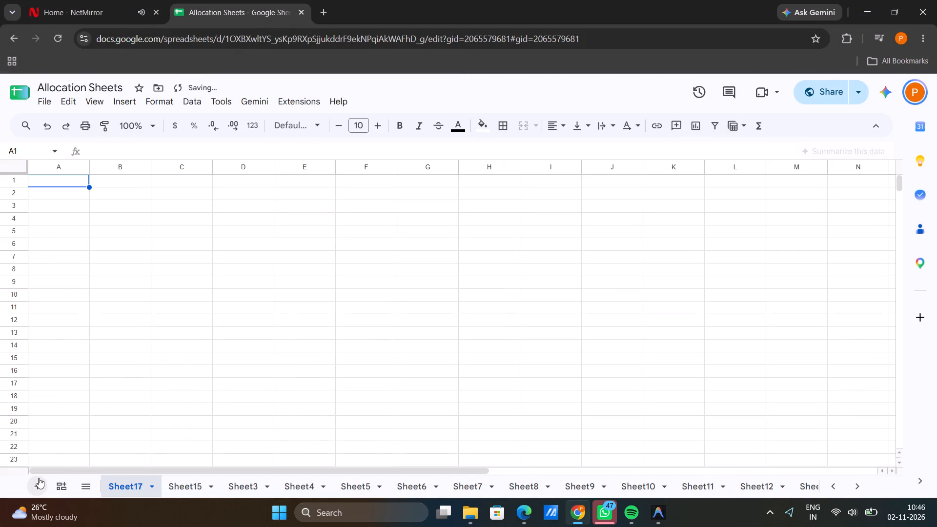
pyautogui.moveTo(135, 480); pyautogui.dragTo(601, 477)
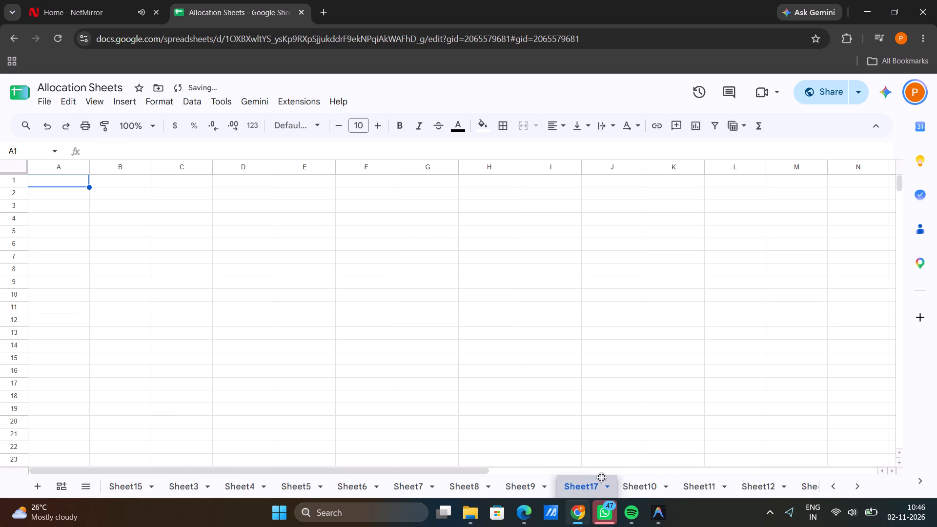
pyautogui.moveTo(601, 477); pyautogui.dragTo(860, 475)
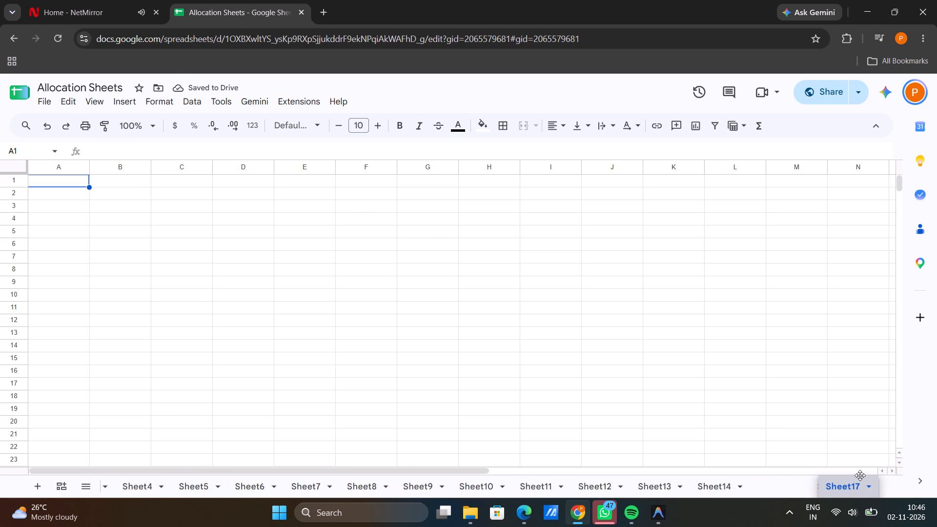
pyautogui.moveTo(860, 475); pyautogui.dragTo(859, 479)
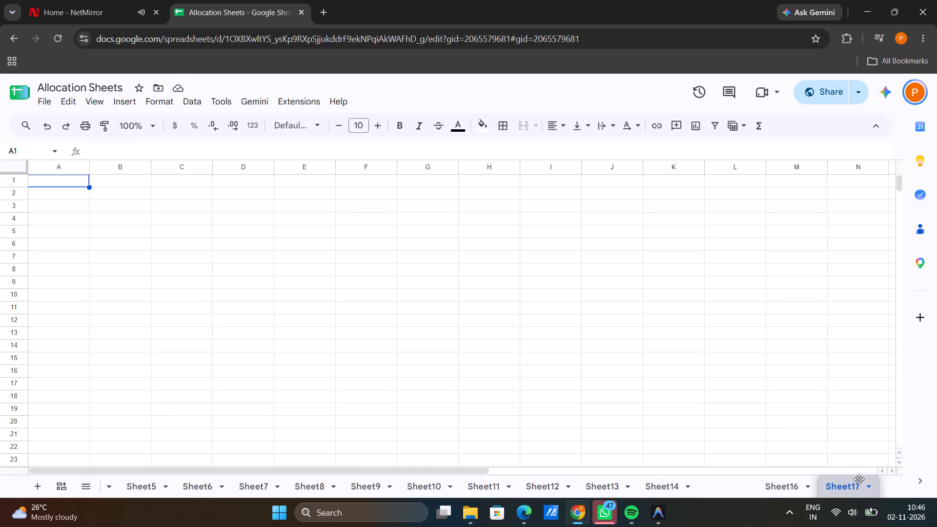
pyautogui.moveTo(859, 479); pyautogui.dragTo(850, 482)
pyautogui.moveTo(734, 490); pyautogui.dragTo(781, 489)
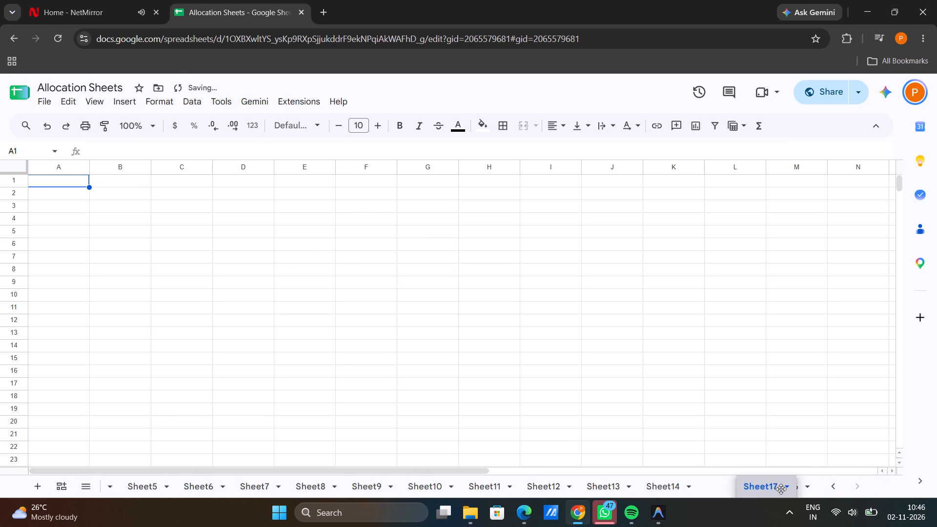
pyautogui.moveTo(781, 489); pyautogui.dragTo(799, 488)
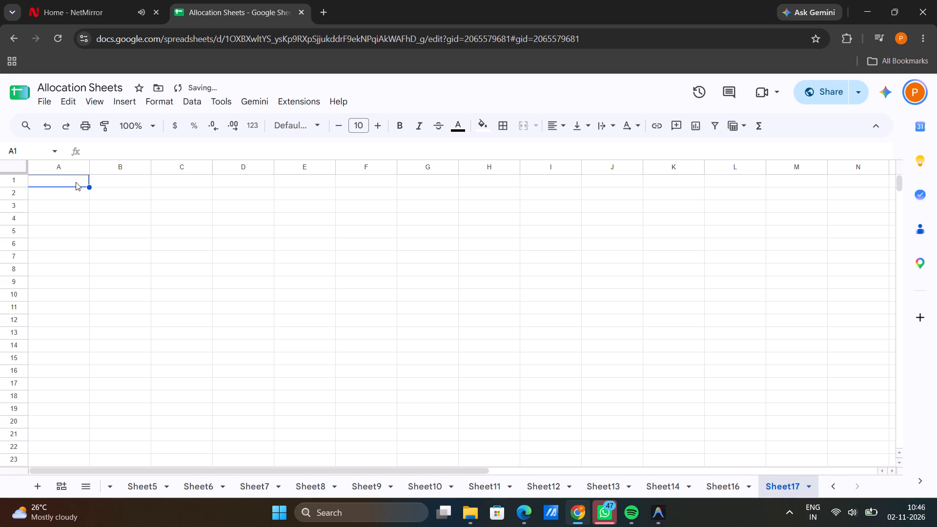
pyautogui.moveTo(76, 182); pyautogui.dragTo(102, 182)
pyautogui.click(102, 182)
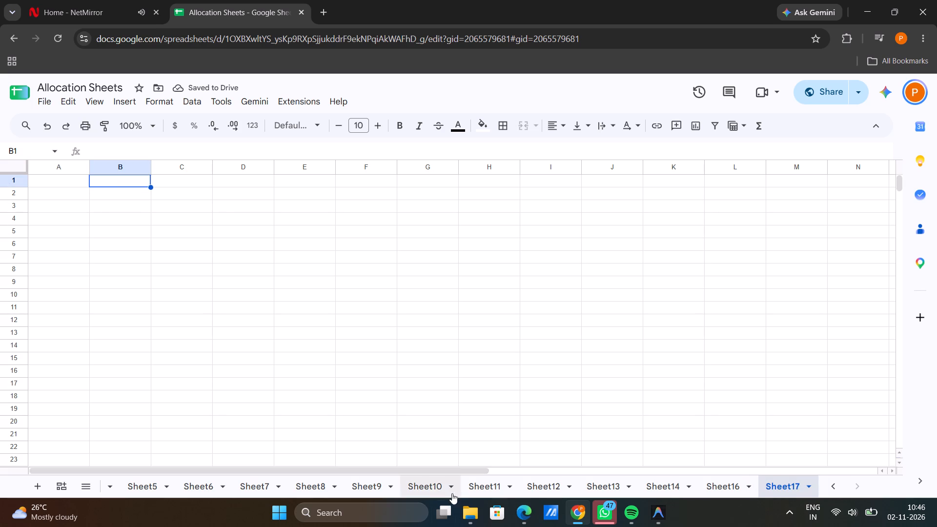
pyautogui.click(465, 512)
pyautogui.click(80, 41)
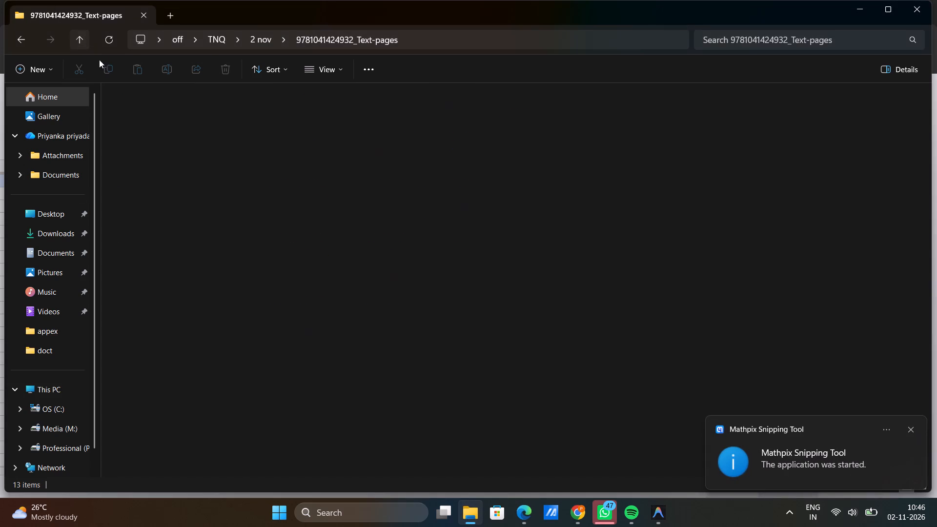
pyautogui.click(153, 130)
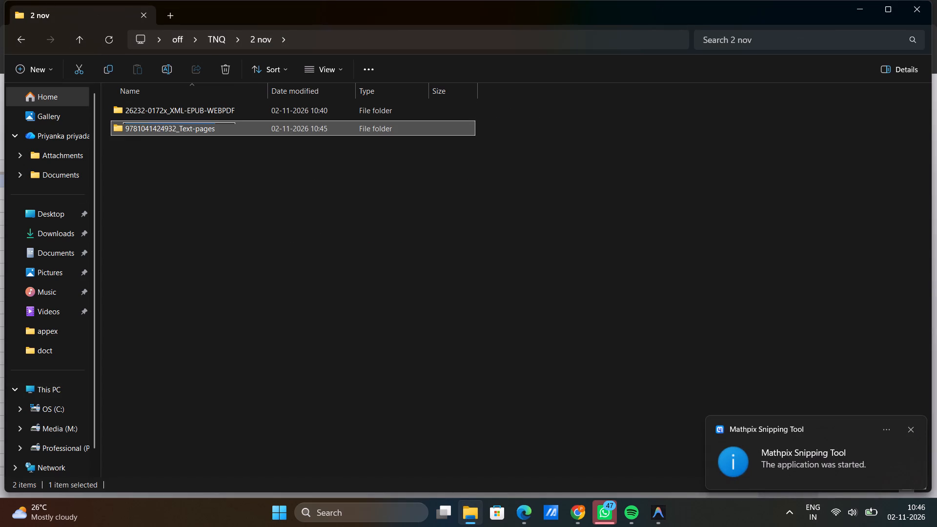
pyautogui.press('F2')
pyautogui.hotkey('ctrl', 'a')
pyautogui.hotkey('ctrl', 'c')
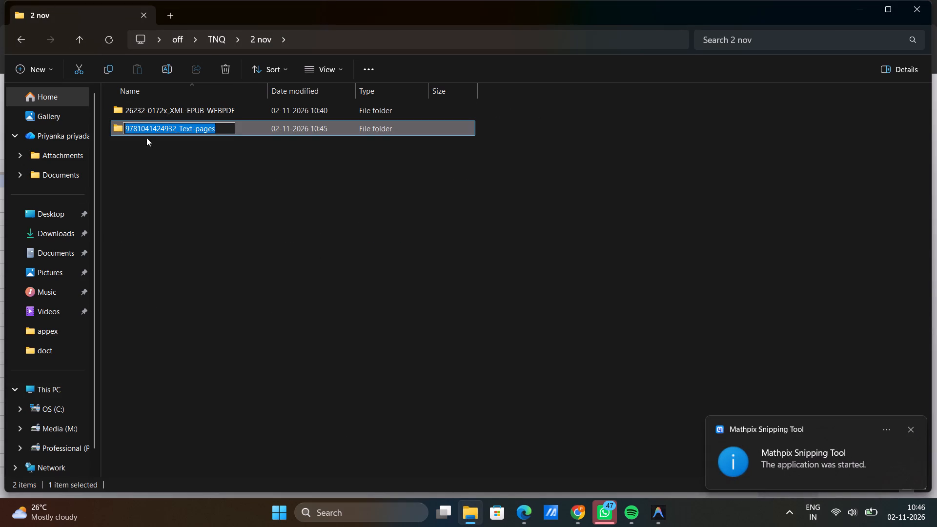
pyautogui.click(169, 165)
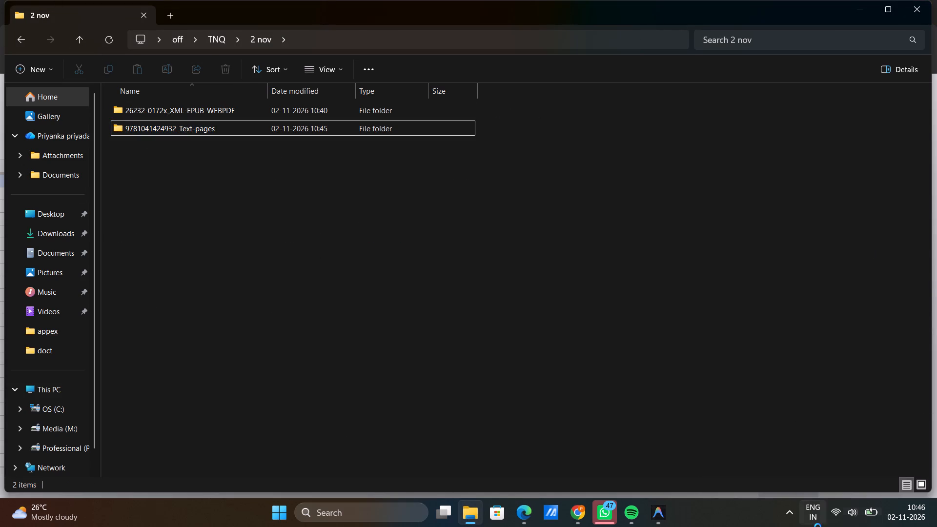
pyautogui.click(586, 515)
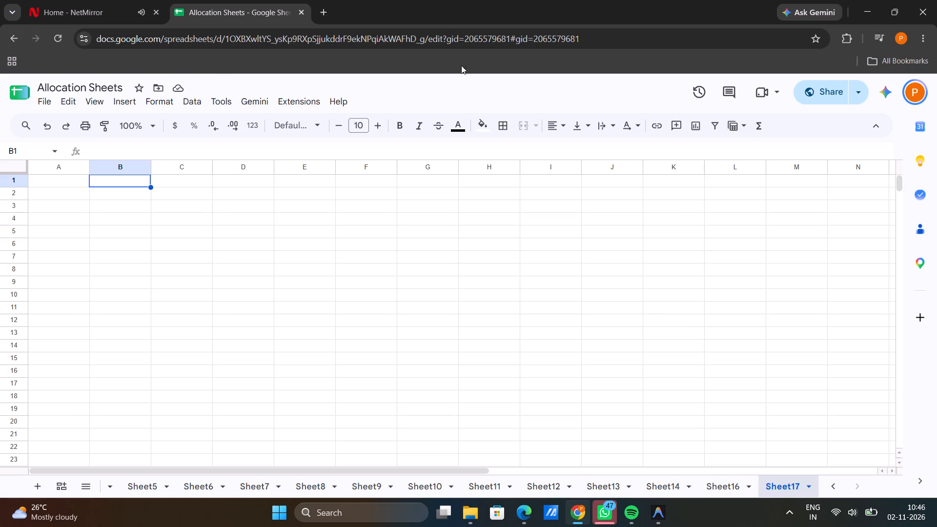
pyautogui.moveTo(35, 184); pyautogui.dragTo(90, 185)
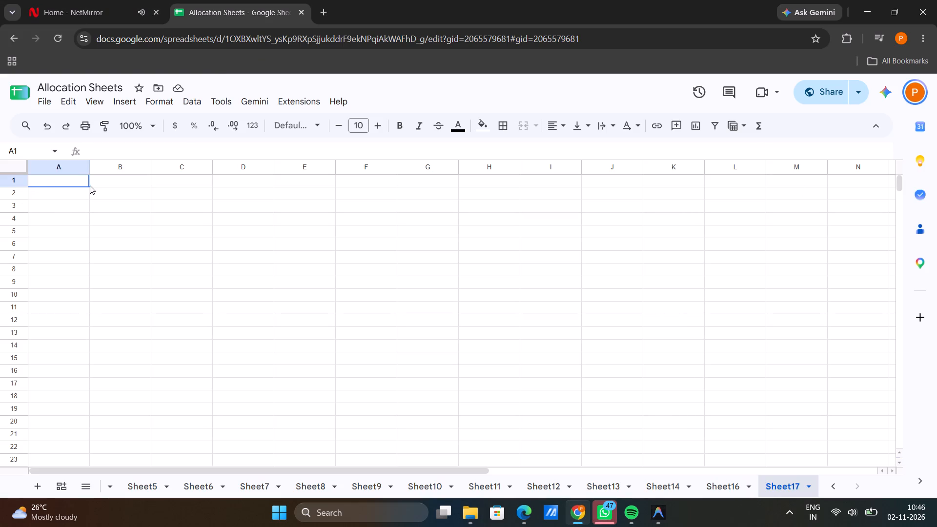
pyautogui.moveTo(90, 185); pyautogui.dragTo(140, 182)
pyautogui.hotkey('ctrl', 'v')
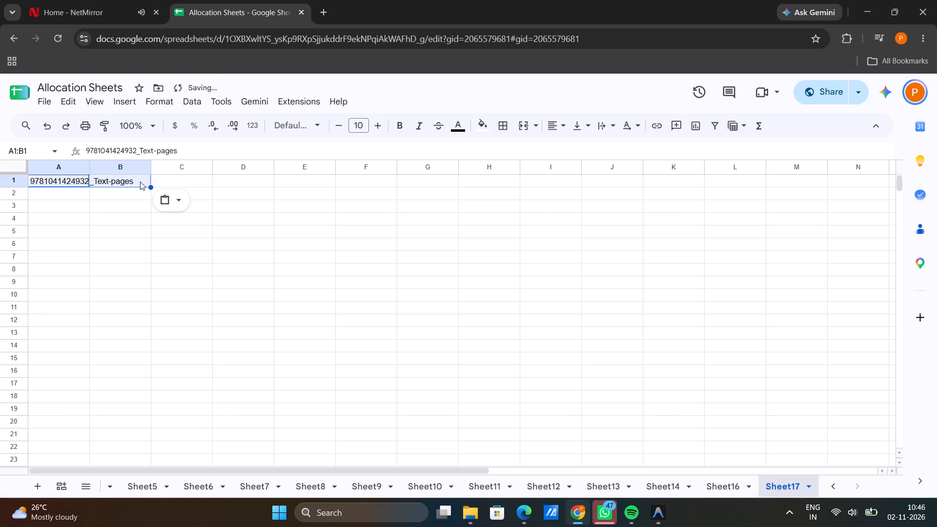
# Format the pasted title in the first row at font size 12 and bold.
pyautogui.click(377, 131)
pyautogui.click(377, 126)
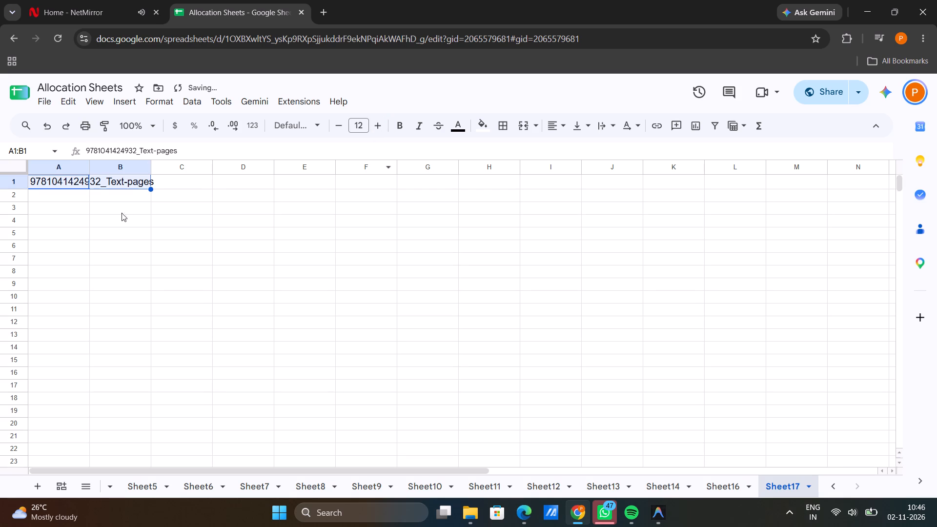
pyautogui.hotkey('ctrl', 'b')
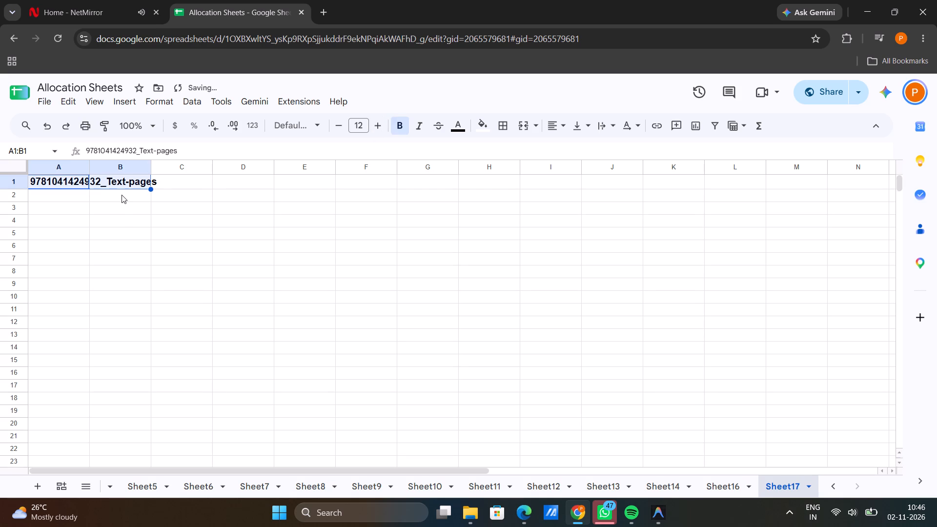
# Enter FM in cell A2 and CH1 in A3, and fill the chapter series down to CH9 in A11.
pyautogui.click(122, 195)
pyautogui.click(40, 194)
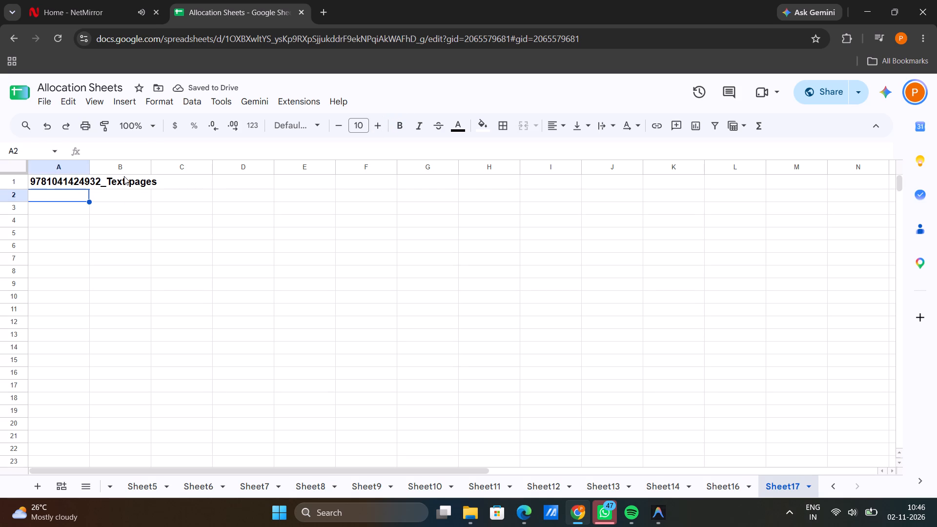
pyautogui.write('FM')
pyautogui.click(58, 201)
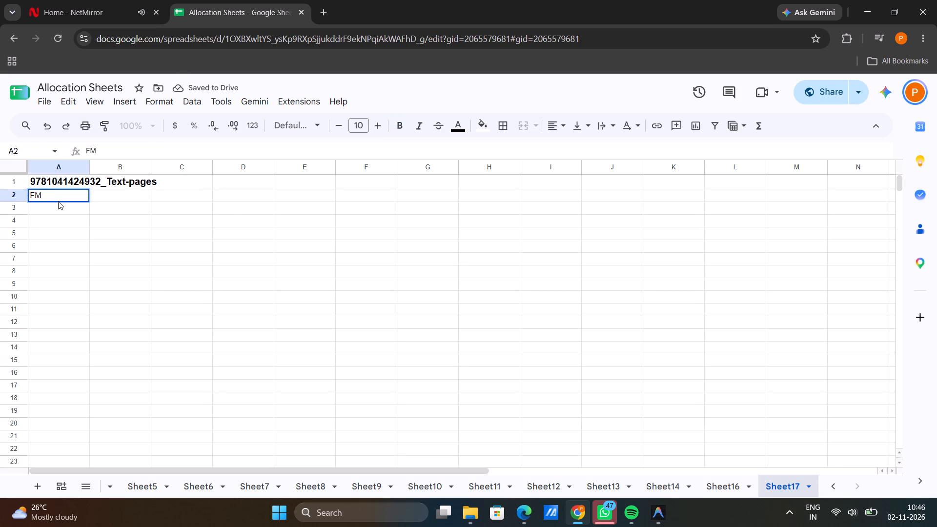
pyautogui.click(58, 208)
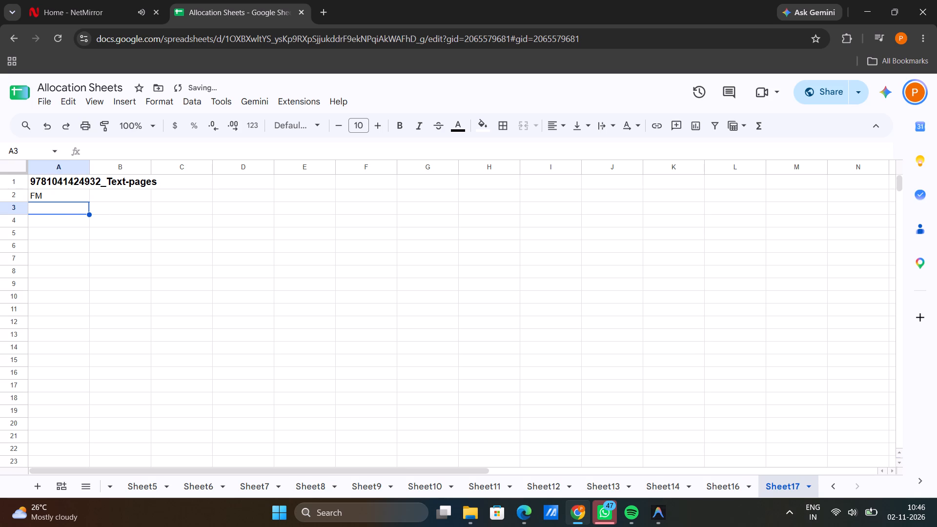
pyautogui.write('CH')
pyautogui.press('1')
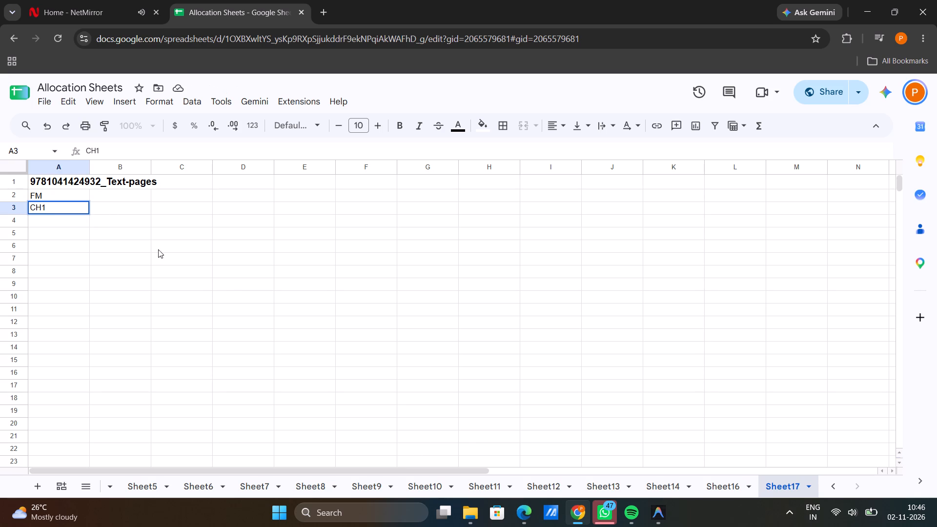
pyautogui.moveTo(88, 213); pyautogui.dragTo(85, 232)
pyautogui.click(79, 219)
pyautogui.click(82, 208)
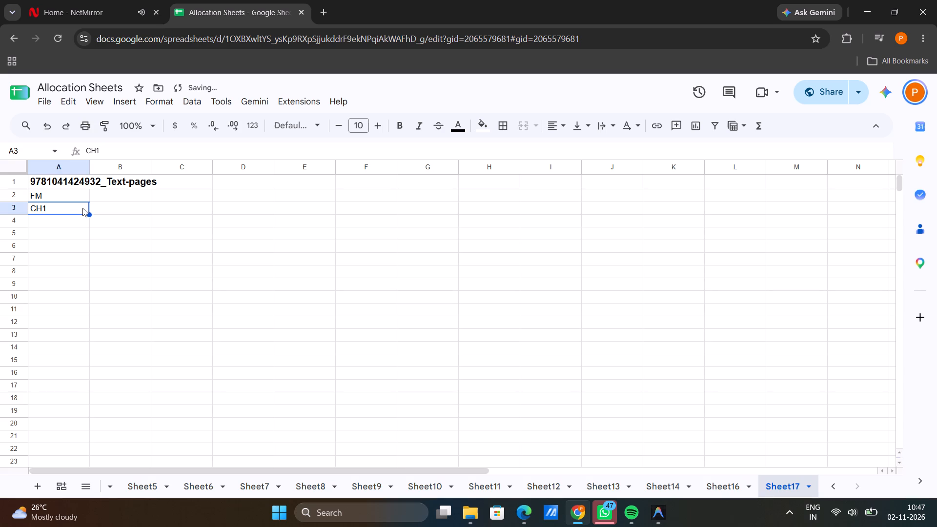
pyautogui.moveTo(91, 214); pyautogui.dragTo(86, 284)
pyautogui.moveTo(89, 291); pyautogui.dragTo(90, 307)
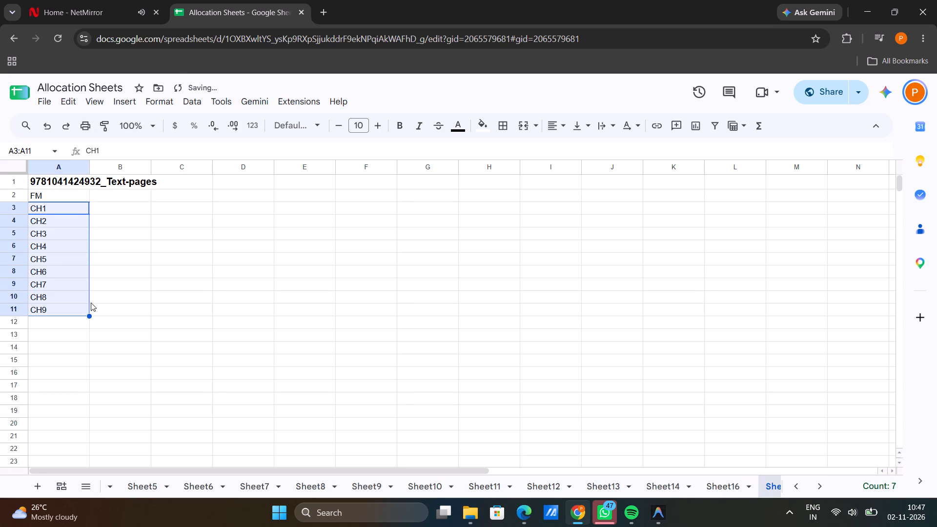
# Enter Parts in cell A12, below CH9.
pyautogui.click(69, 321)
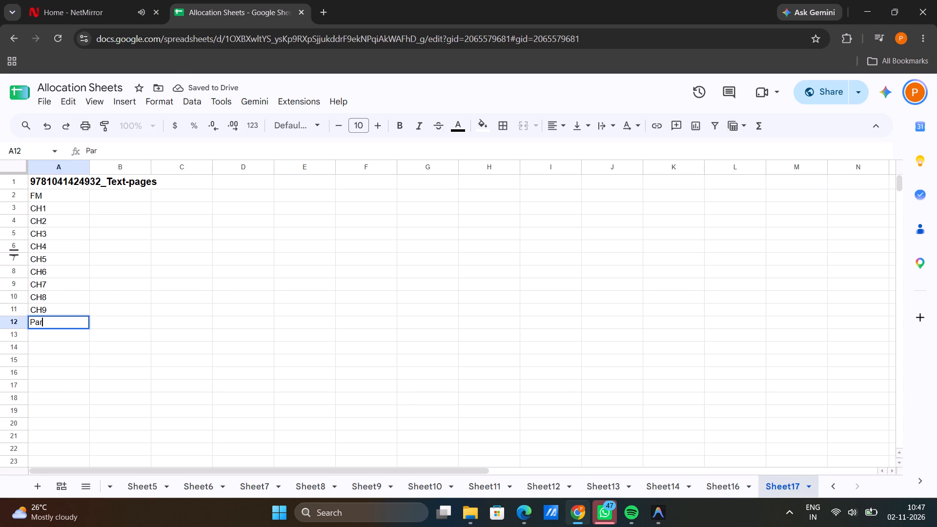
pyautogui.press('s')
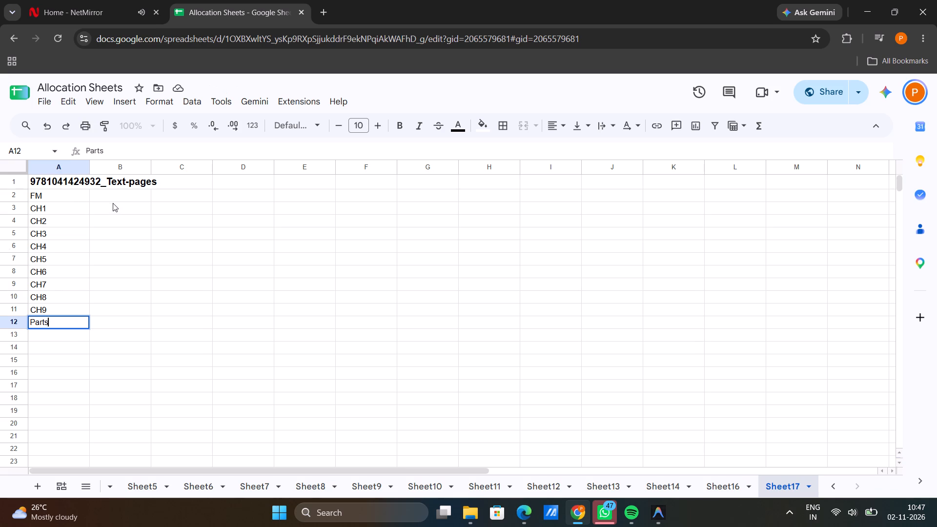
pyautogui.click(113, 200)
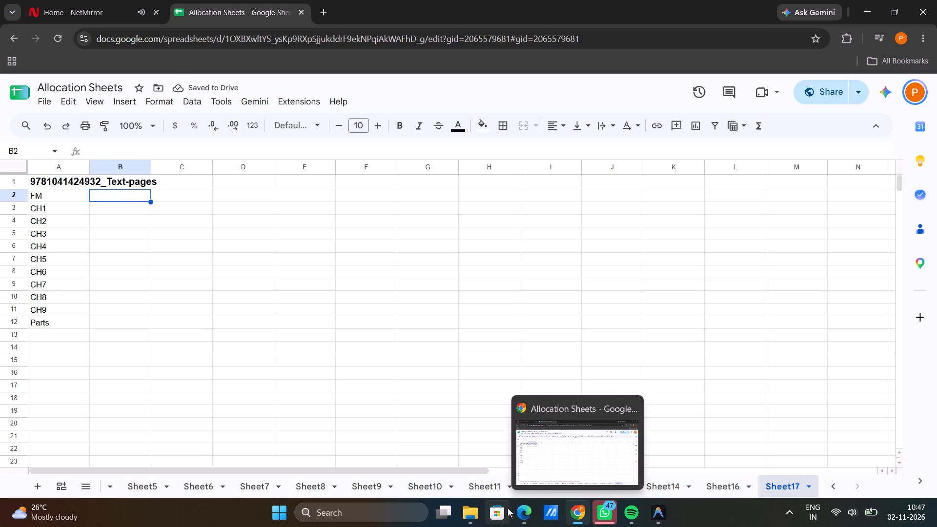
pyautogui.click(524, 462)
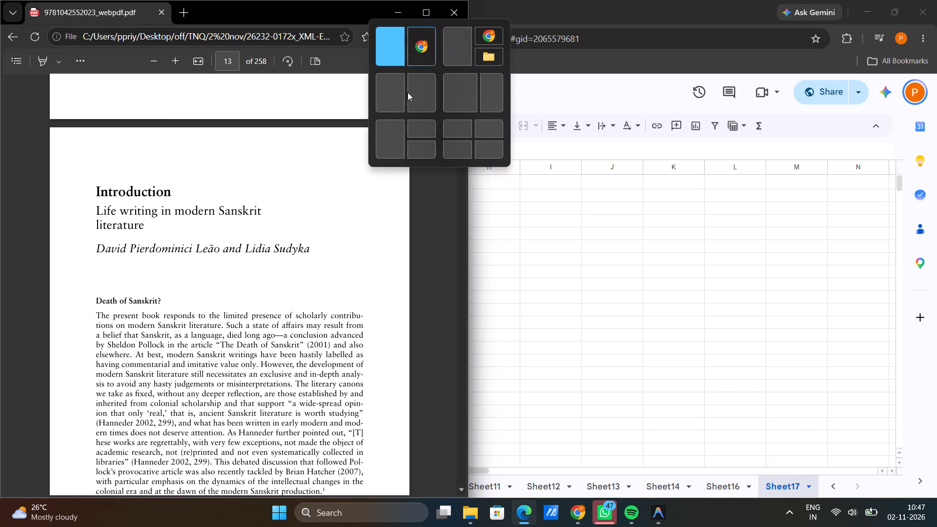
pyautogui.click(415, 96)
pyautogui.click(822, 205)
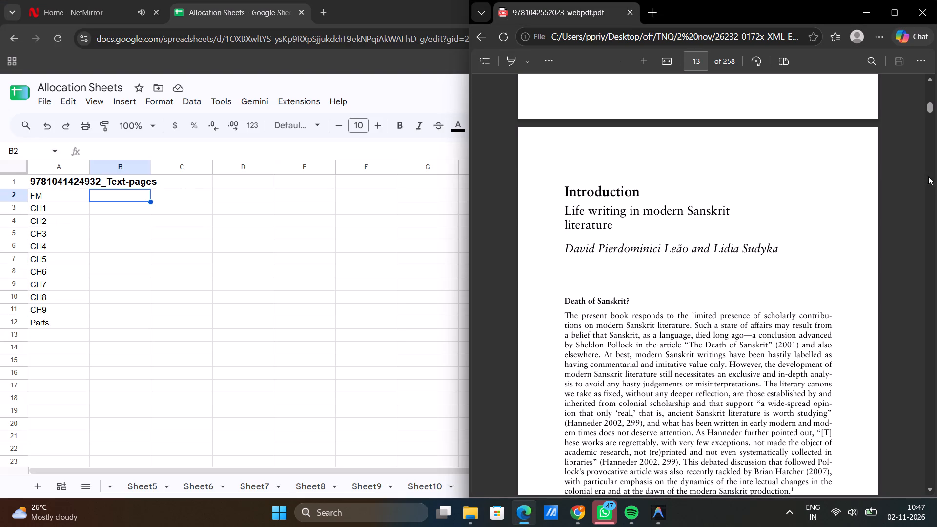
pyautogui.moveTo(928, 108); pyautogui.dragTo(928, 46)
pyautogui.scroll(-7, 775, 156)
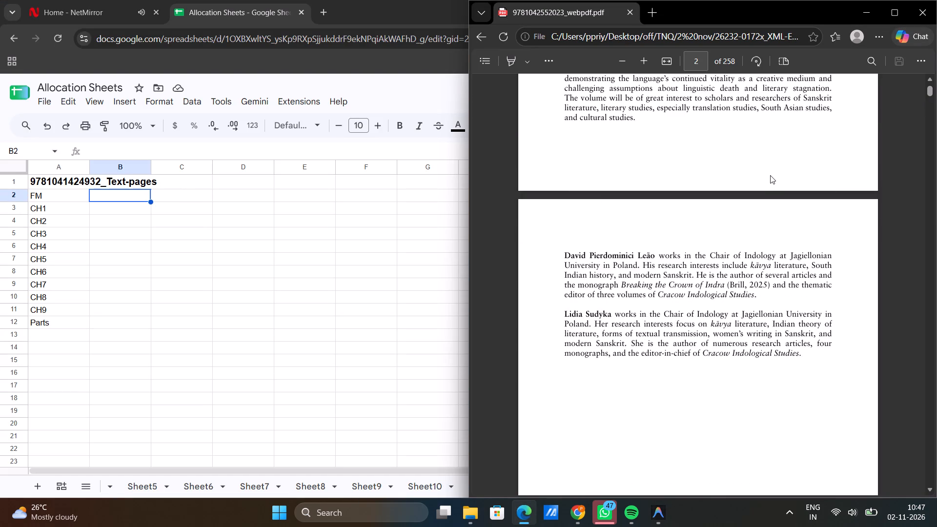
pyautogui.scroll(-20, 770, 175)
pyautogui.scroll(-9, 770, 175)
pyautogui.scroll(3, 768, 176)
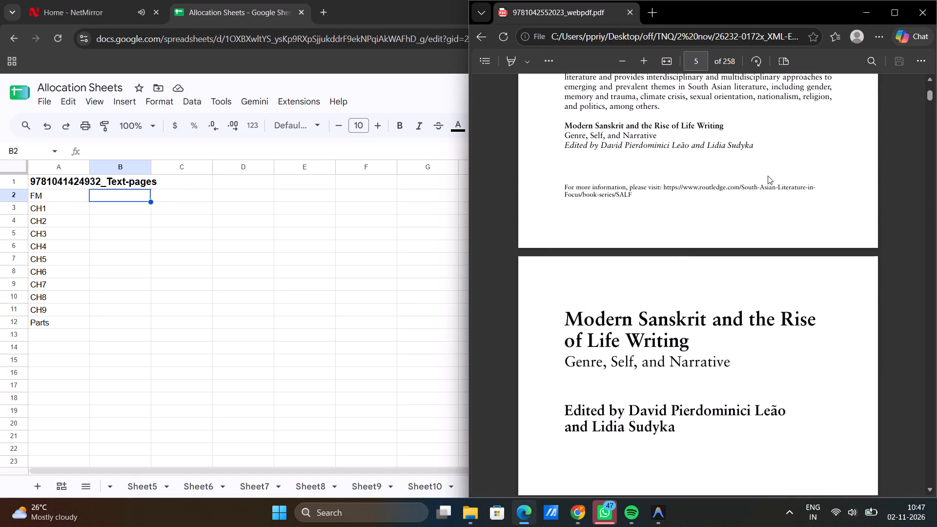
pyautogui.scroll(-14, 768, 176)
pyautogui.scroll(-12, 775, 184)
pyautogui.scroll(4, 775, 184)
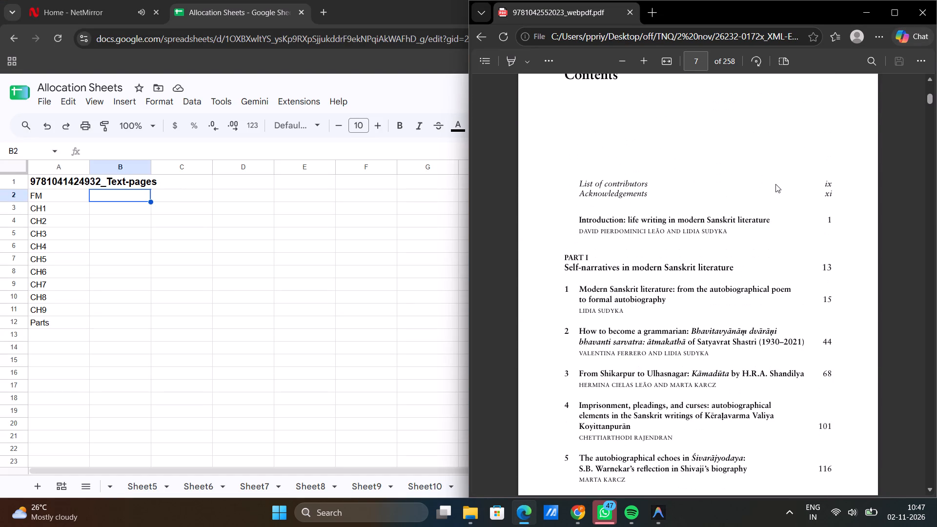
pyautogui.click(870, 17)
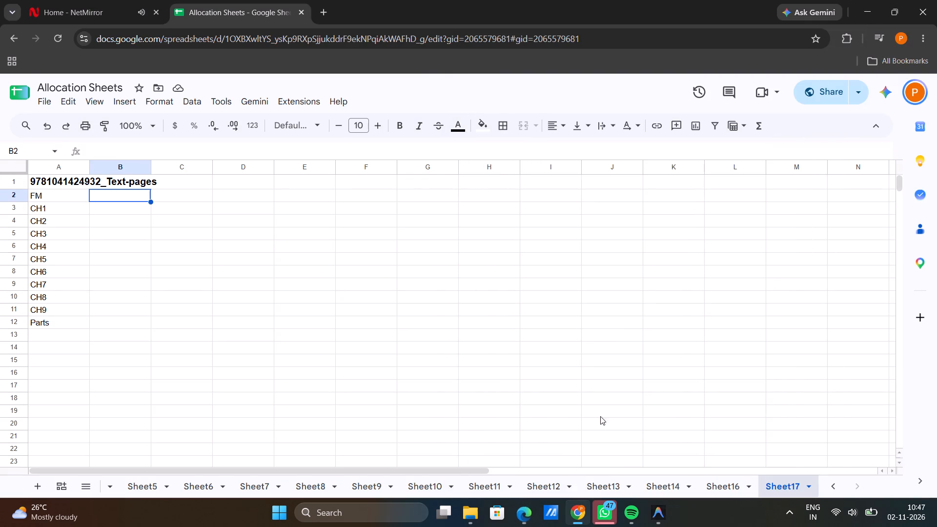
# Separate the Allocation Sheets tab from the NetMirror tab into its own Chrome window.
pyautogui.click(566, 518)
pyautogui.click(566, 518)
pyautogui.click(133, 4)
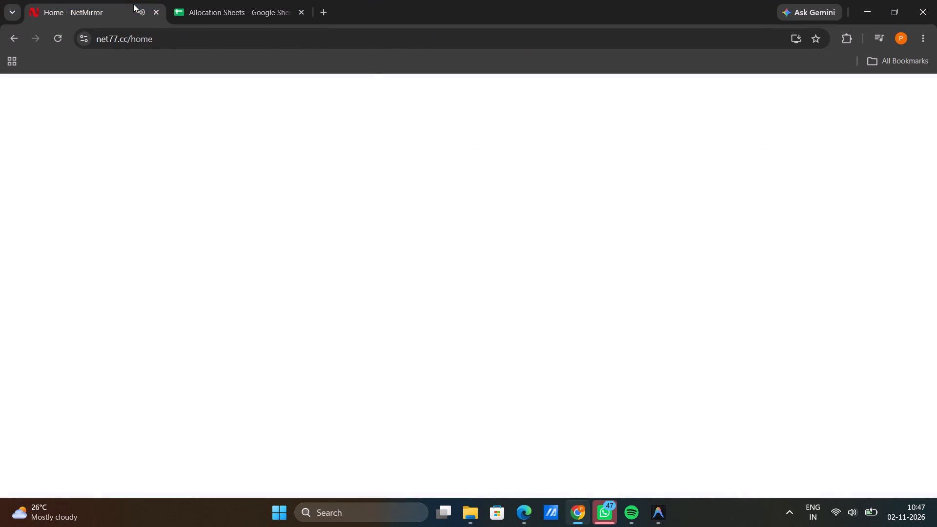
pyautogui.moveTo(228, 4); pyautogui.dragTo(455, 103)
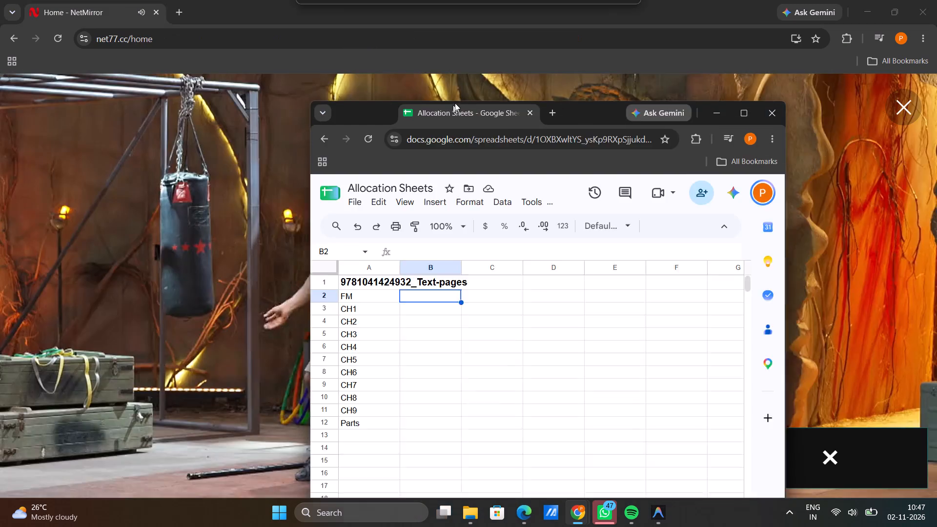
pyautogui.moveTo(455, 103); pyautogui.dragTo(534, 0)
pyautogui.click(534, 0)
pyautogui.moveTo(265, 8); pyautogui.dragTo(656, 117)
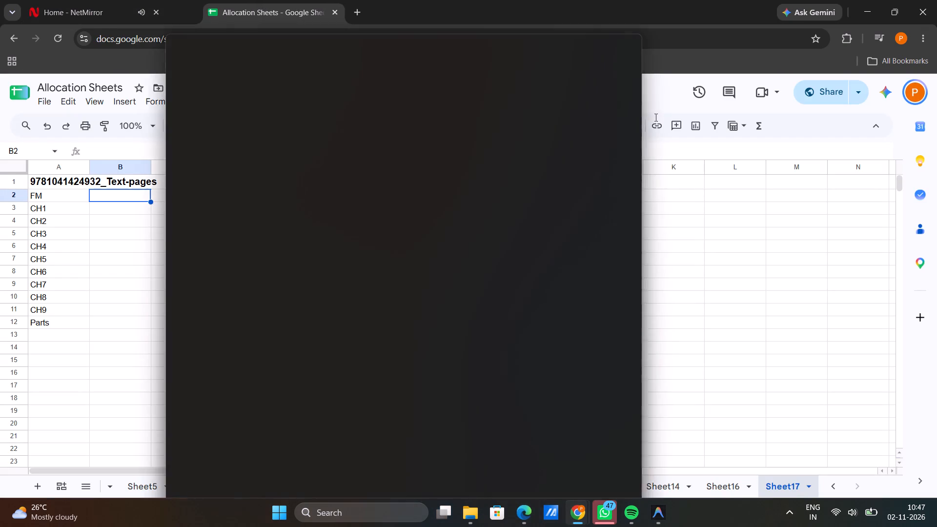
pyautogui.moveTo(656, 117); pyautogui.dragTo(663, 116)
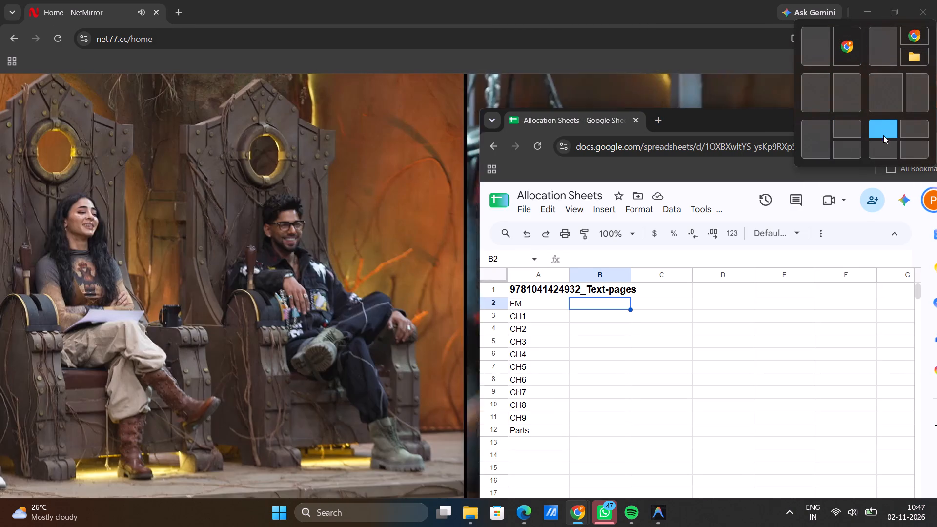
pyautogui.click(876, 150)
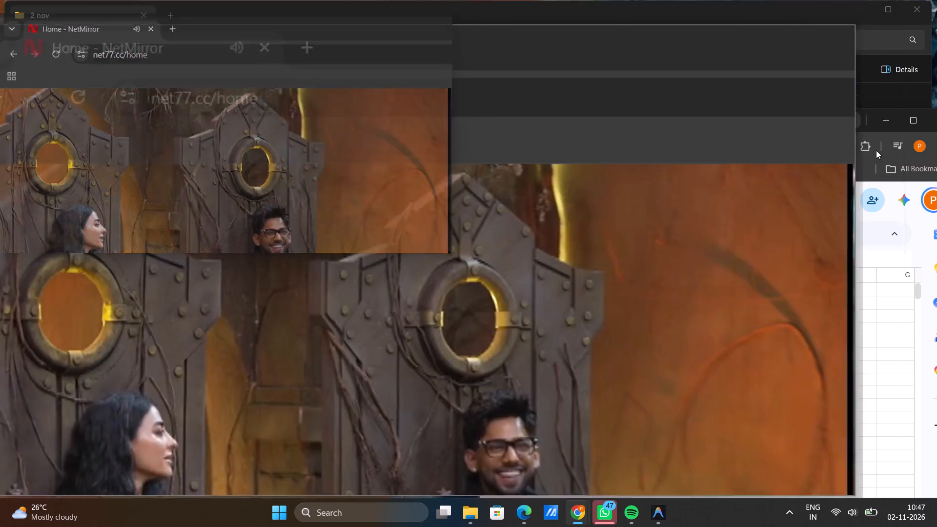
pyautogui.scroll(-3, 240, 150)
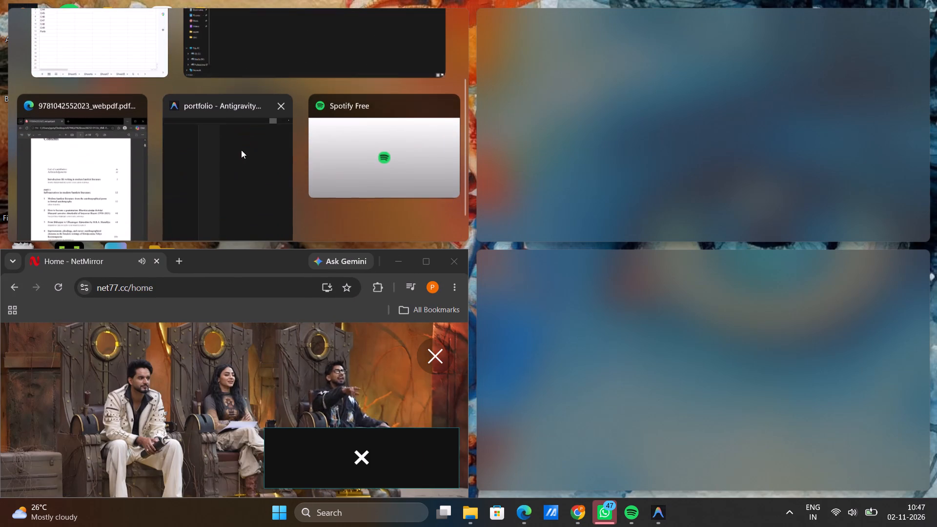
pyautogui.click(61, 55)
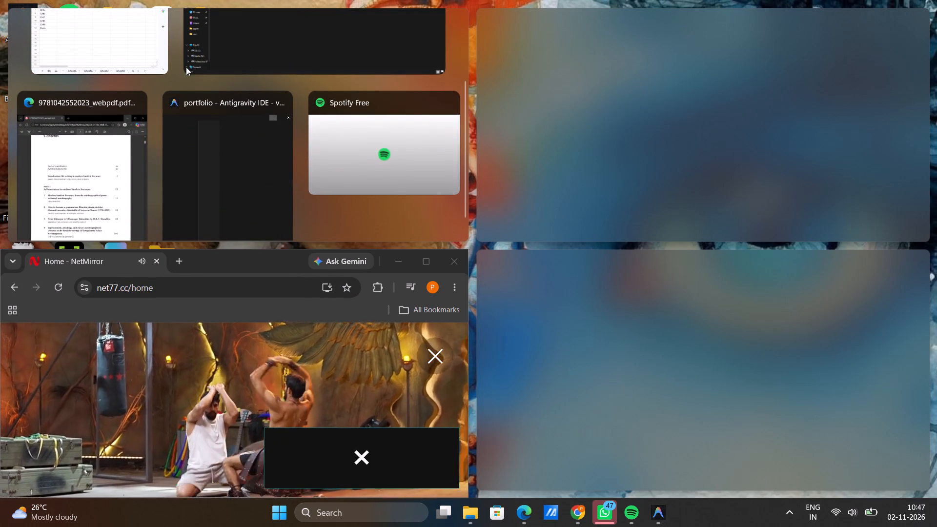
pyautogui.click(127, 62)
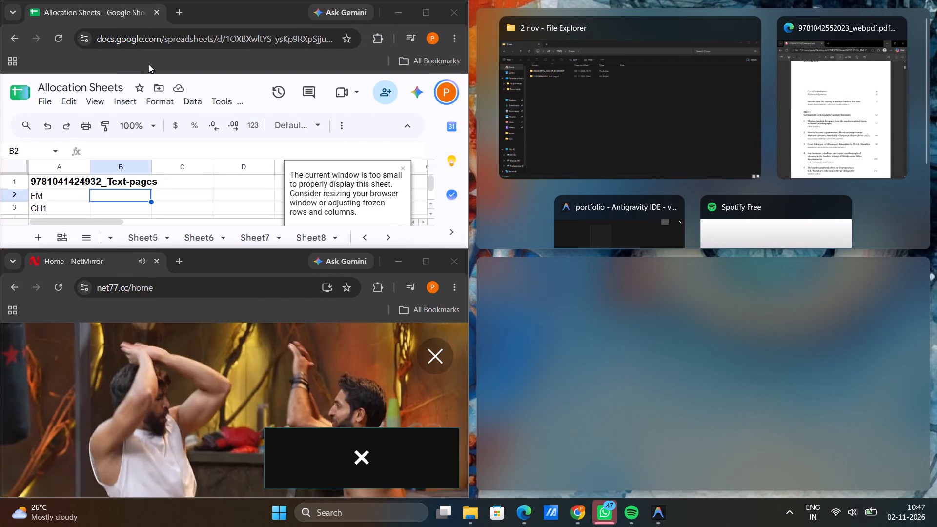
pyautogui.click(848, 111)
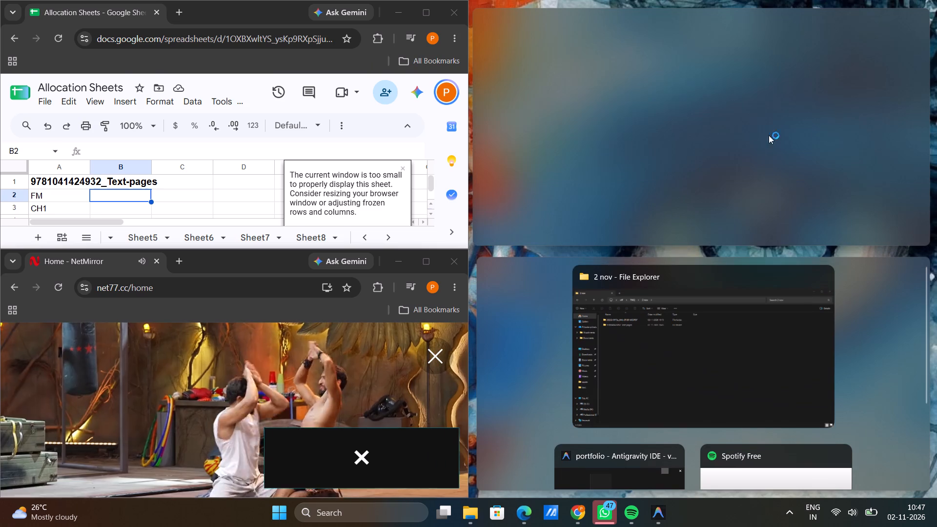
pyautogui.click(721, 359)
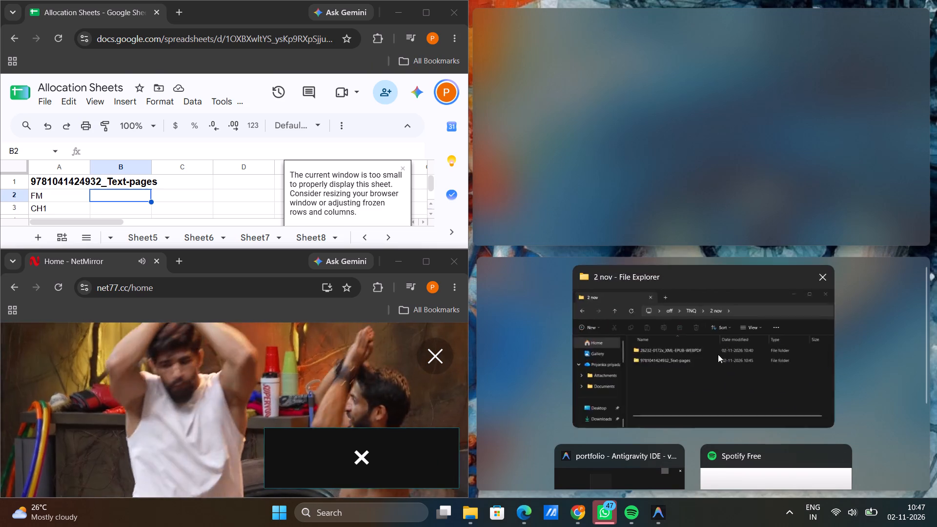
pyautogui.doubleClick(653, 383)
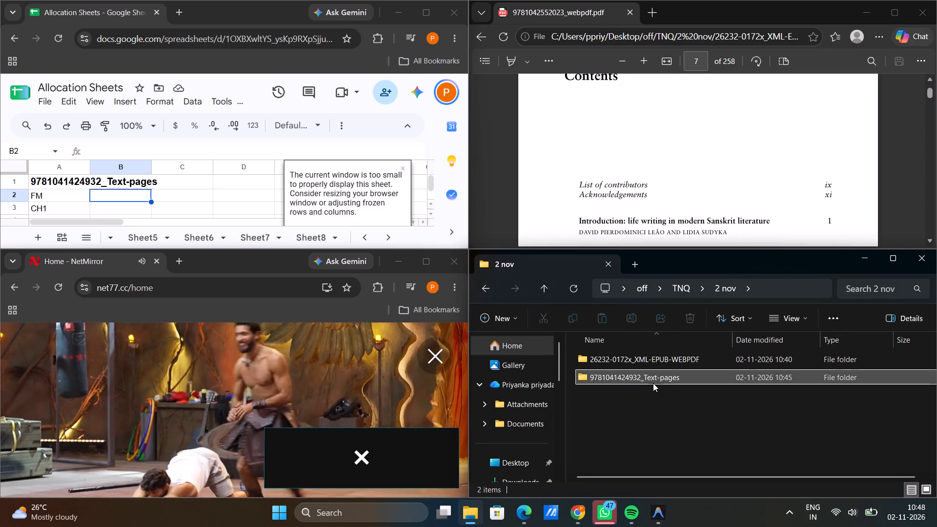
# Reduce the NetMirror page zoom in Chrome to 25%.
pyautogui.click(450, 291)
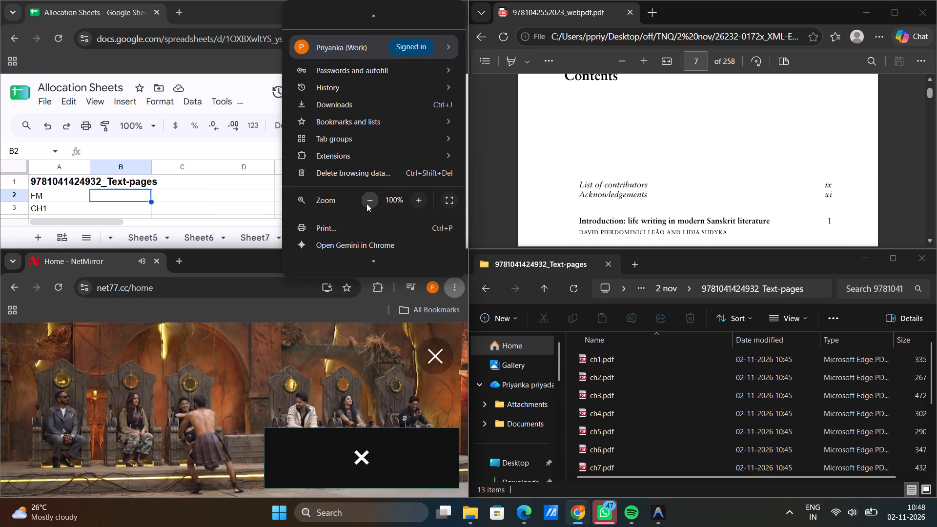
pyautogui.tripleClick(367, 203)
pyautogui.tripleClick(367, 203)
pyautogui.tripleClick(367, 203)
pyautogui.tripleClick(367, 203)
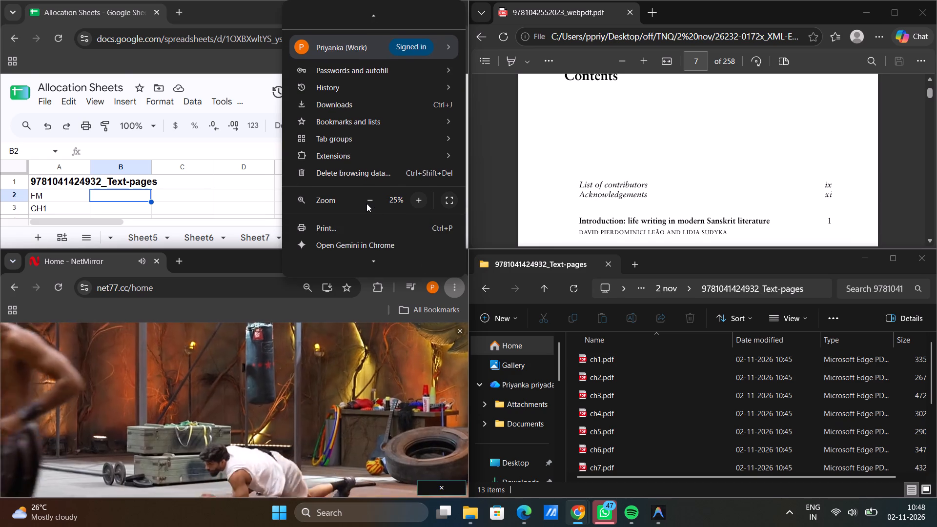
pyautogui.tripleClick(367, 203)
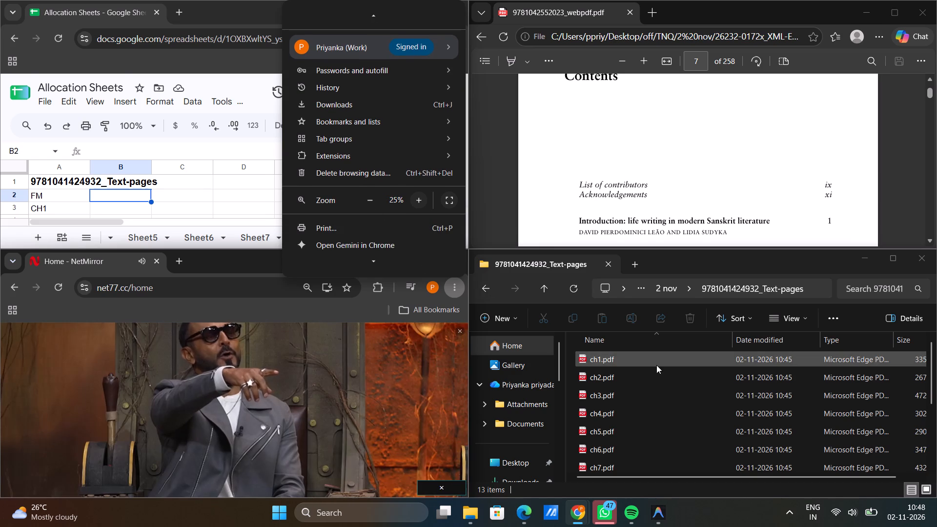
# Open fm.pdf from the text-pages folder in Edge and enter its page count, 24, beside FM in cell B2 of the sheet.
pyautogui.scroll(9, 654, 383)
pyautogui.scroll(-13, 655, 386)
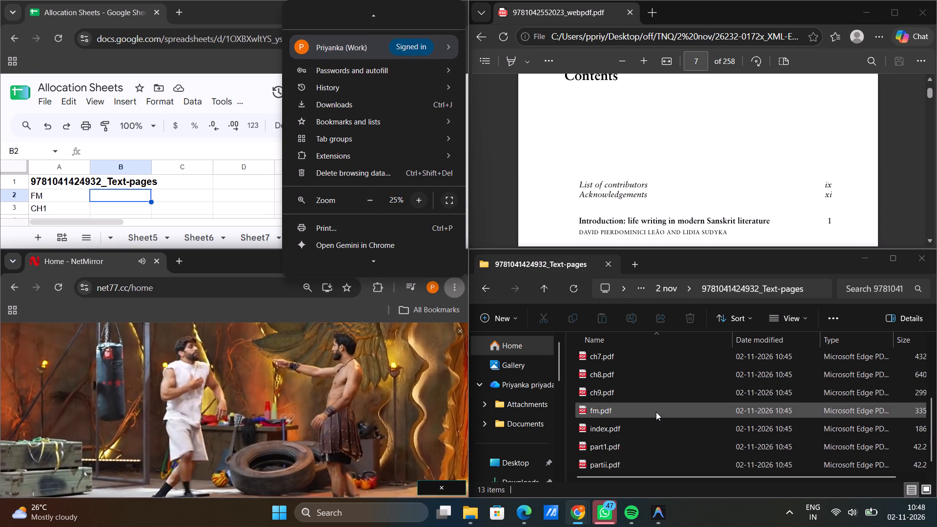
pyautogui.doubleClick(656, 410)
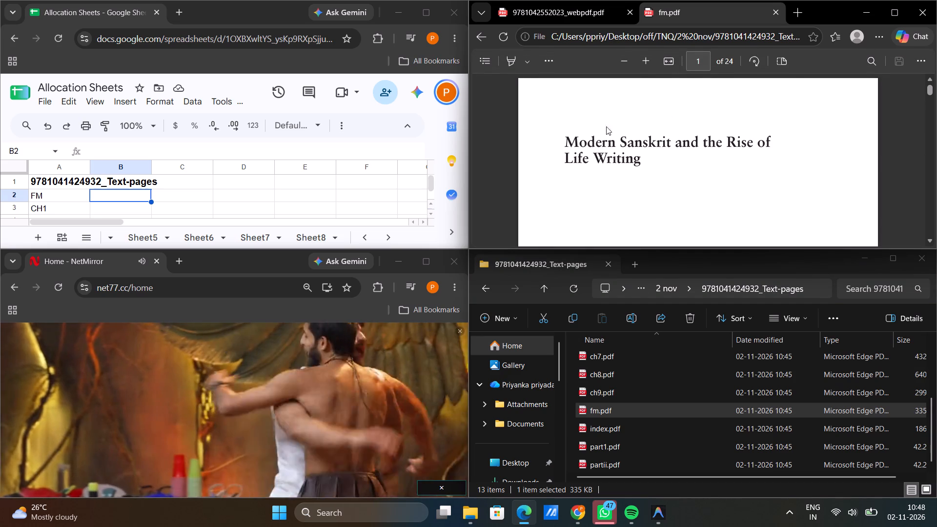
pyautogui.doubleClick(138, 203)
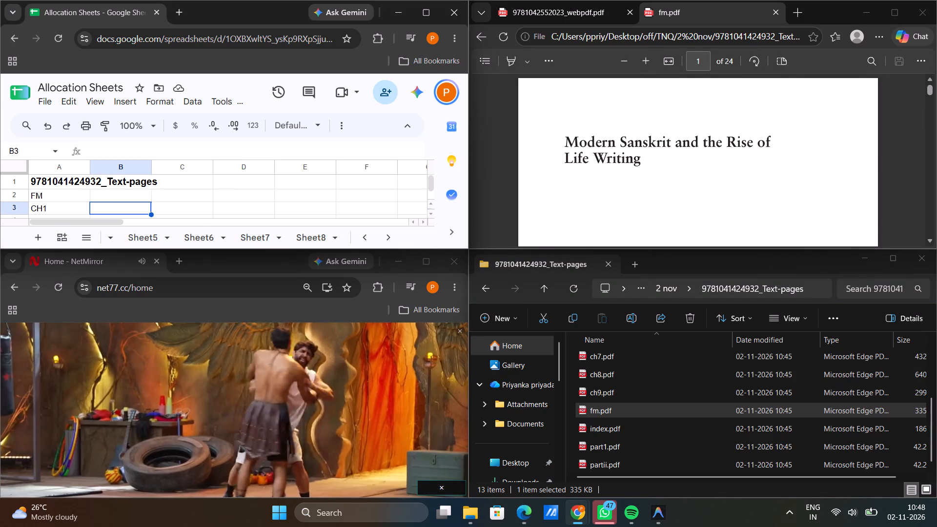
pyautogui.doubleClick(124, 195)
pyautogui.write('24')
pyautogui.click(115, 210)
pyautogui.scroll(-2, 125, 190)
pyautogui.scroll(3, 125, 190)
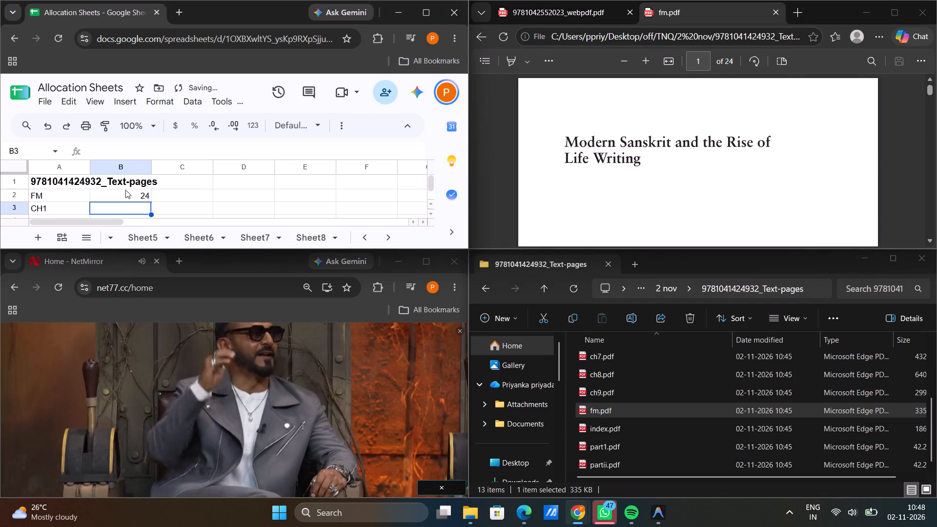
pyautogui.scroll(8, 934, 456)
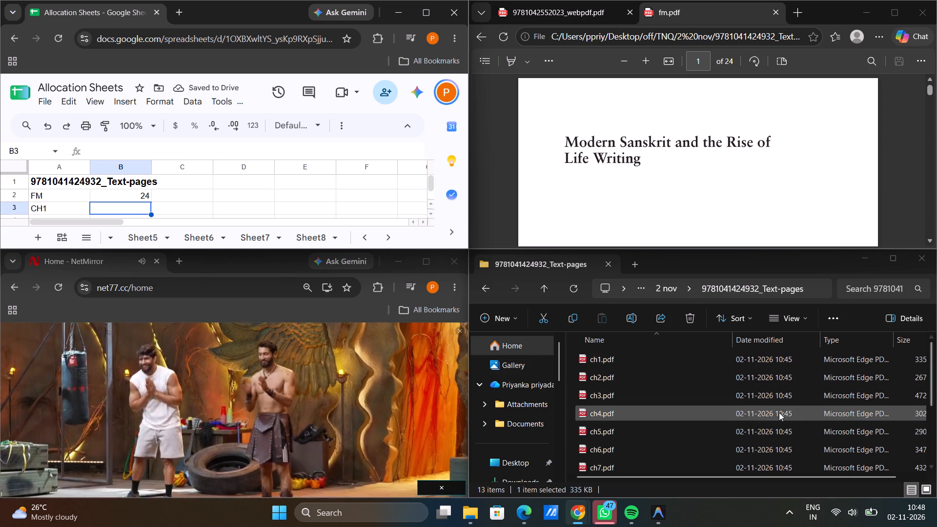
# Open ch1.pdf from the text-pages folder and enter its page count, 29, beside CH1 in cell B3.
pyautogui.doubleClick(621, 356)
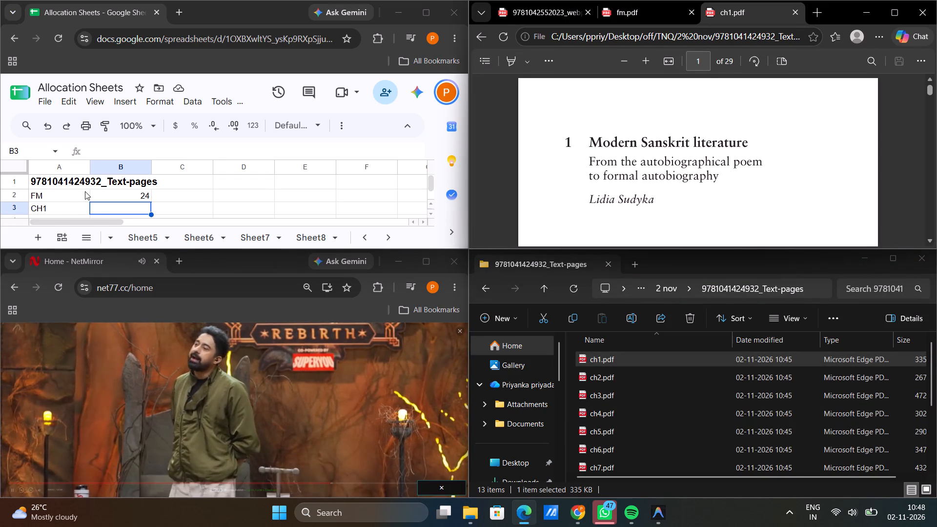
pyautogui.doubleClick(109, 212)
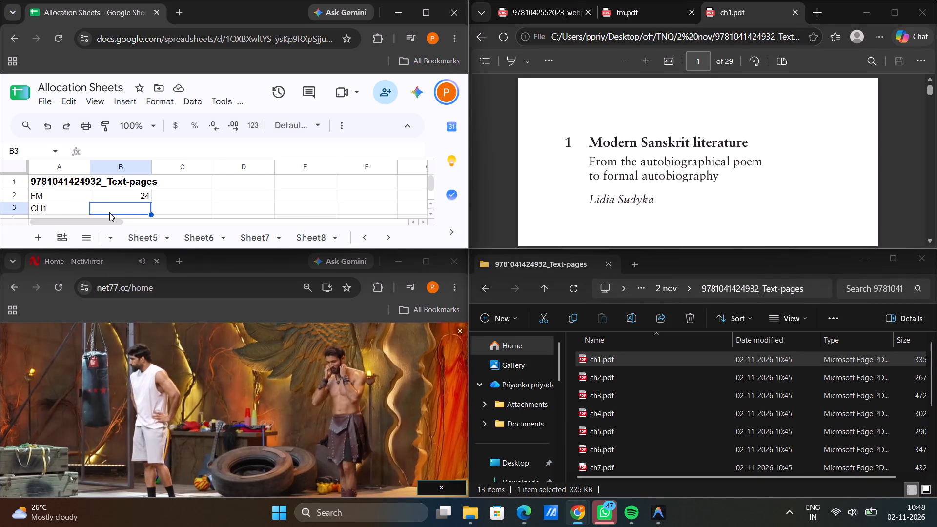
pyautogui.click(109, 208)
pyautogui.press('2')
pyautogui.press('9')
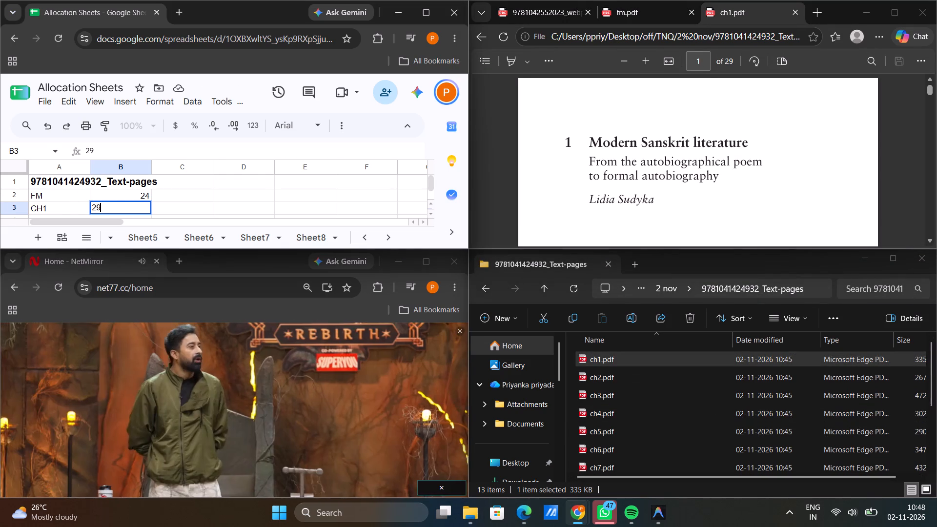
pyautogui.scroll(-1, 114, 198)
pyautogui.scroll(1, 114, 198)
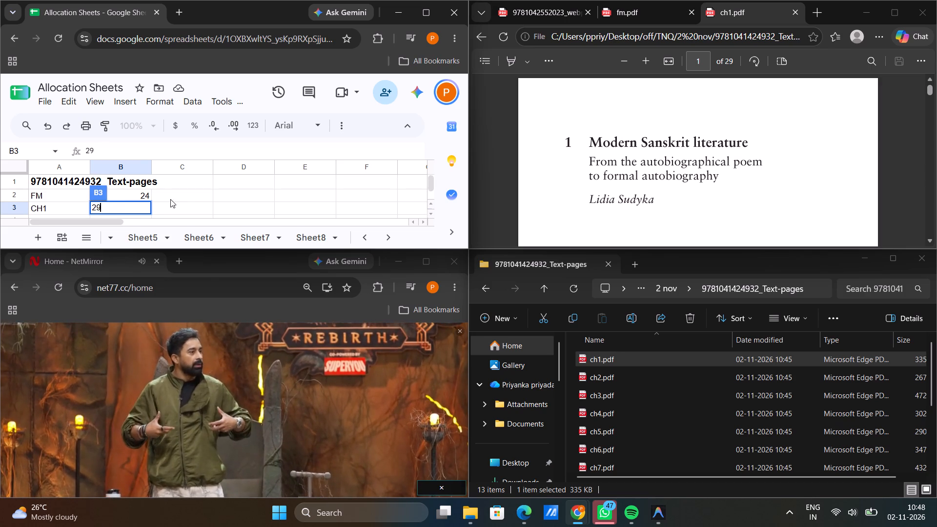
pyautogui.click(179, 201)
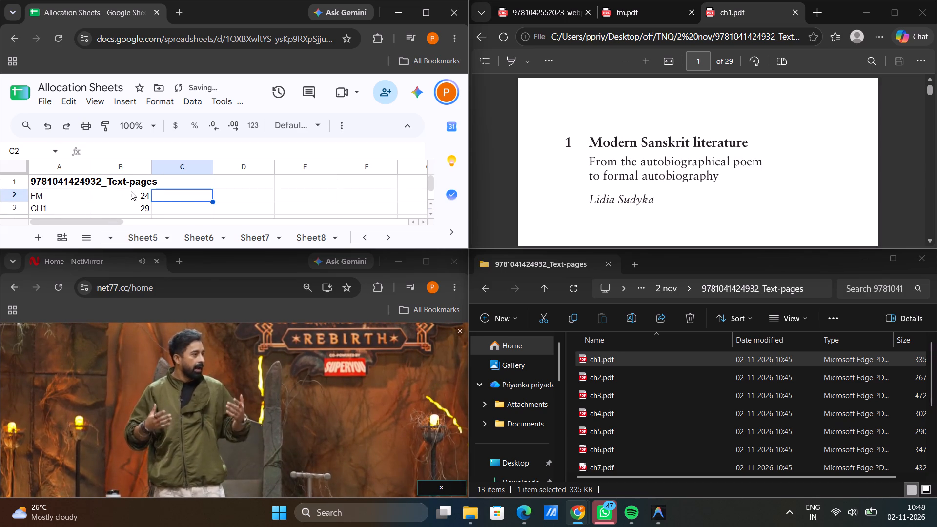
# Open ch2.pdf from the text-pages folder and enter its page count, 24, beside CH2 in cell B4.
pyautogui.click(130, 204)
pyautogui.press('Down')
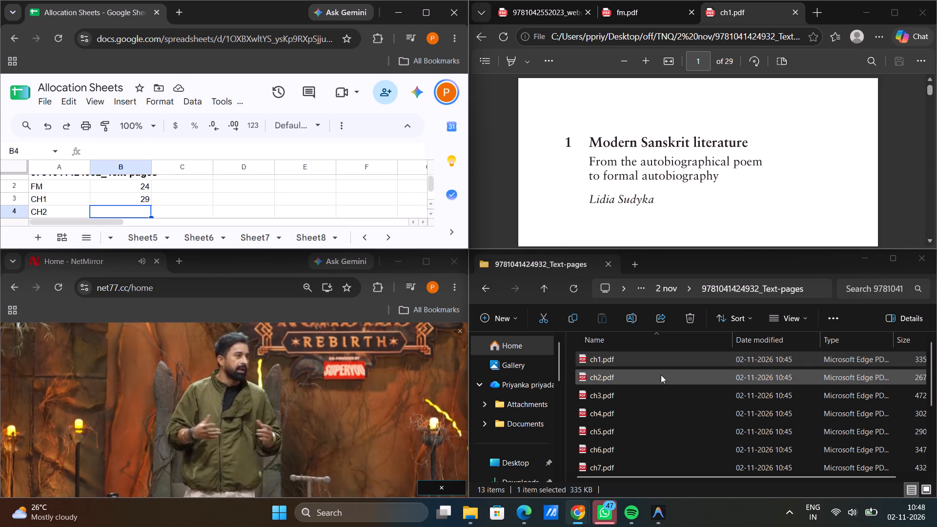
pyautogui.doubleClick(661, 375)
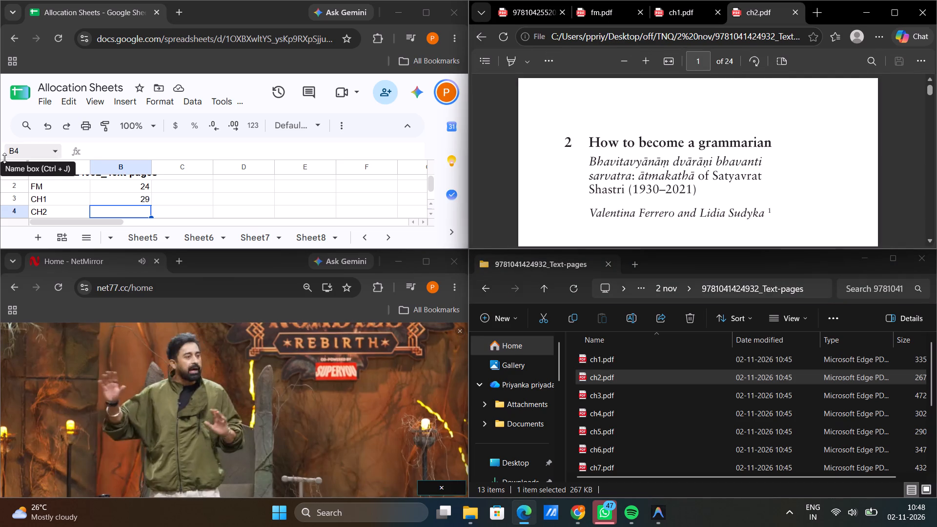
pyautogui.click(128, 216)
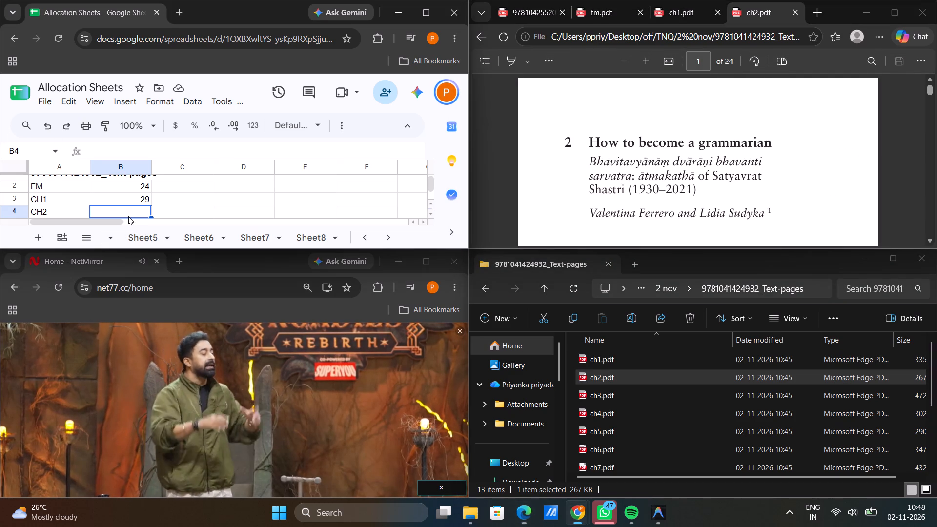
pyautogui.doubleClick(129, 211)
pyautogui.write('24')
pyautogui.click(183, 197)
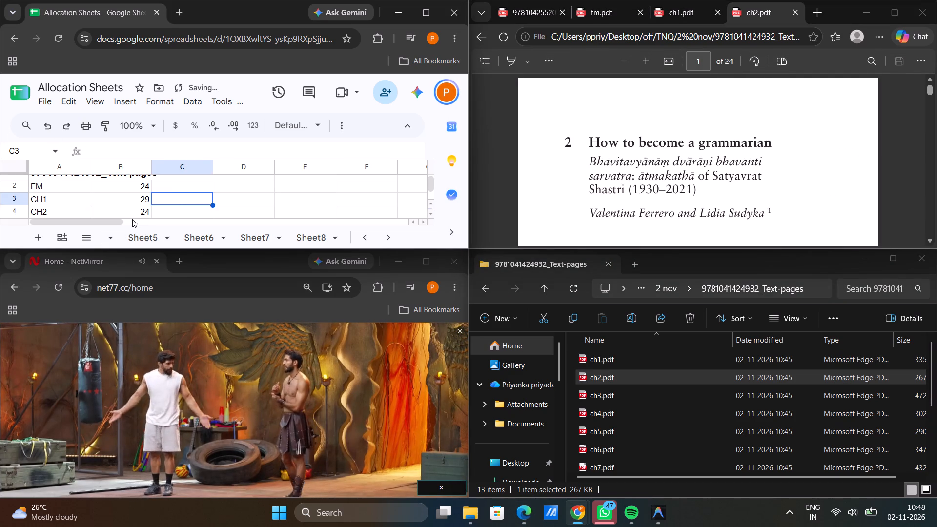
# Open ch3.pdf from the text-pages folder and enter its page count, 33, beside CH3 in cell B5.
pyautogui.scroll(-1, 132, 219)
pyautogui.scroll(1, 136, 205)
pyautogui.click(134, 209)
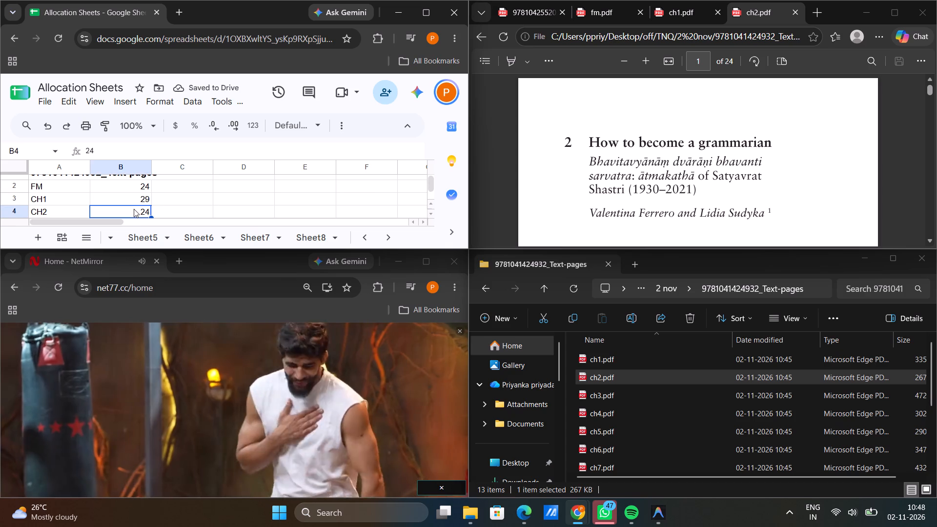
pyautogui.press('Down')
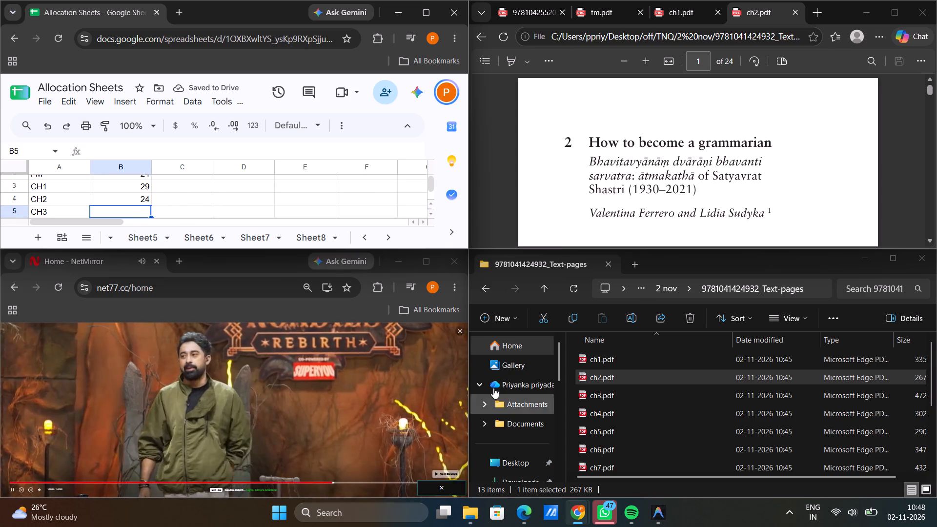
pyautogui.doubleClick(582, 394)
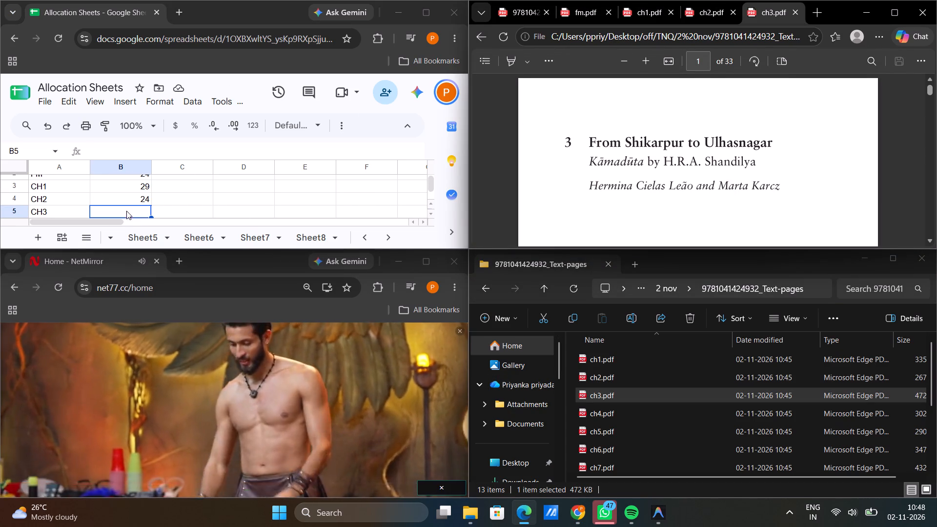
pyautogui.doubleClick(128, 209)
pyautogui.write('33')
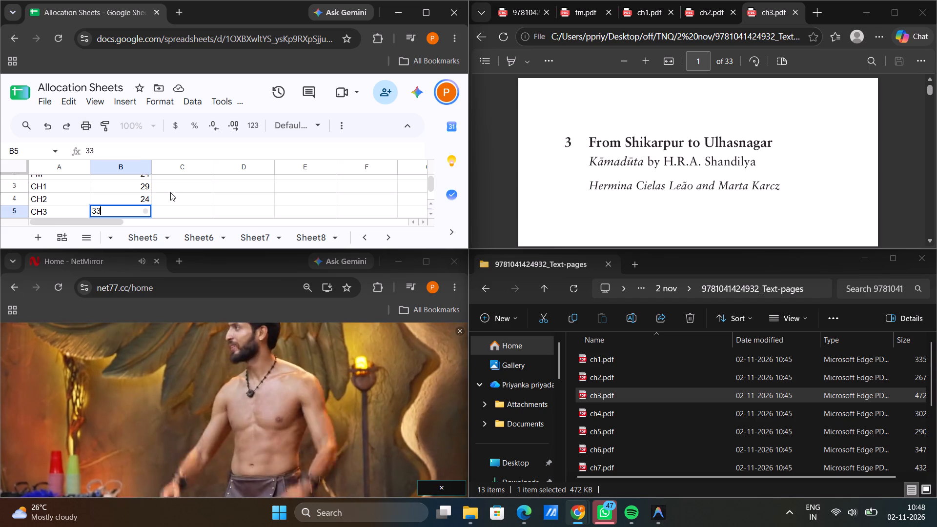
pyautogui.click(170, 192)
# Select cell B6 beside CH4 in the sheet and open ch4.pdf from the text-pages folder.
pyautogui.scroll(-2, 155, 201)
pyautogui.scroll(2, 155, 201)
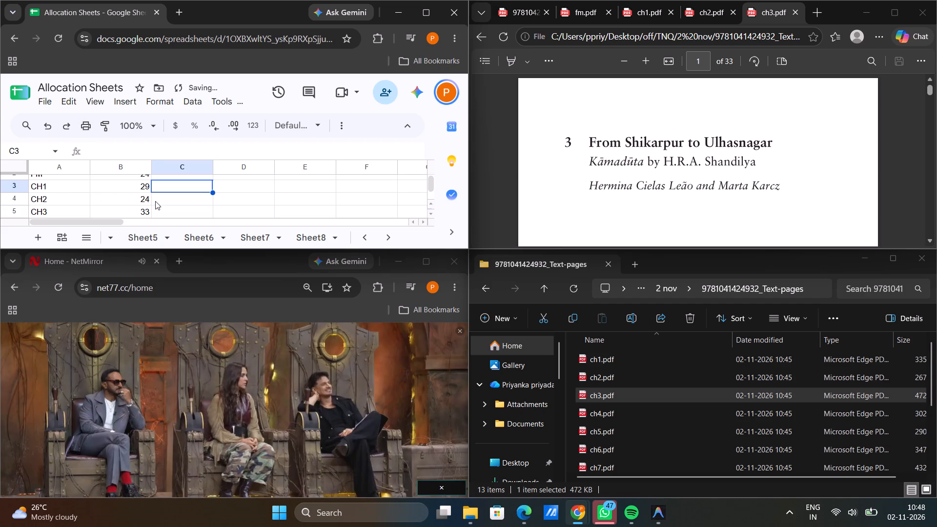
pyautogui.scroll(-1, 155, 201)
pyautogui.scroll(1, 155, 201)
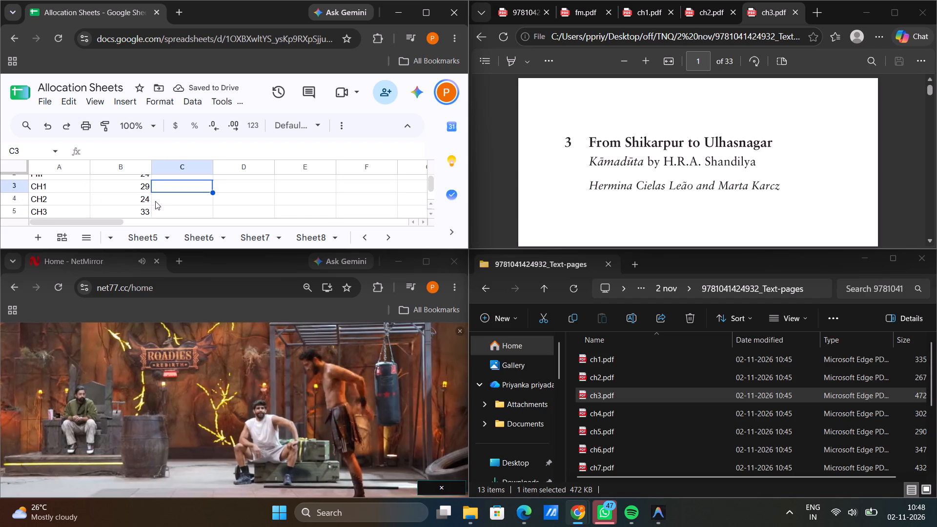
pyautogui.press('Left')
pyautogui.press('Down')
pyautogui.press('Down')
pyautogui.press('Down')
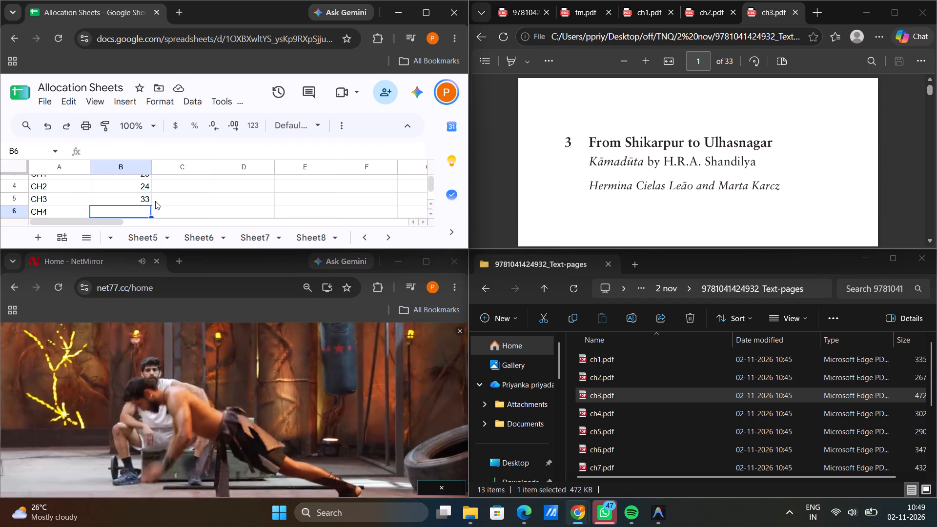
pyautogui.doubleClick(646, 416)
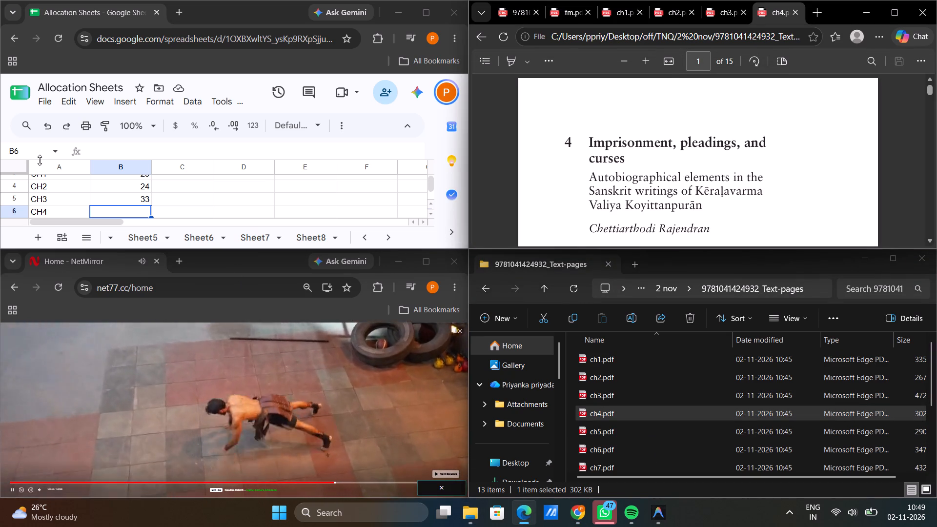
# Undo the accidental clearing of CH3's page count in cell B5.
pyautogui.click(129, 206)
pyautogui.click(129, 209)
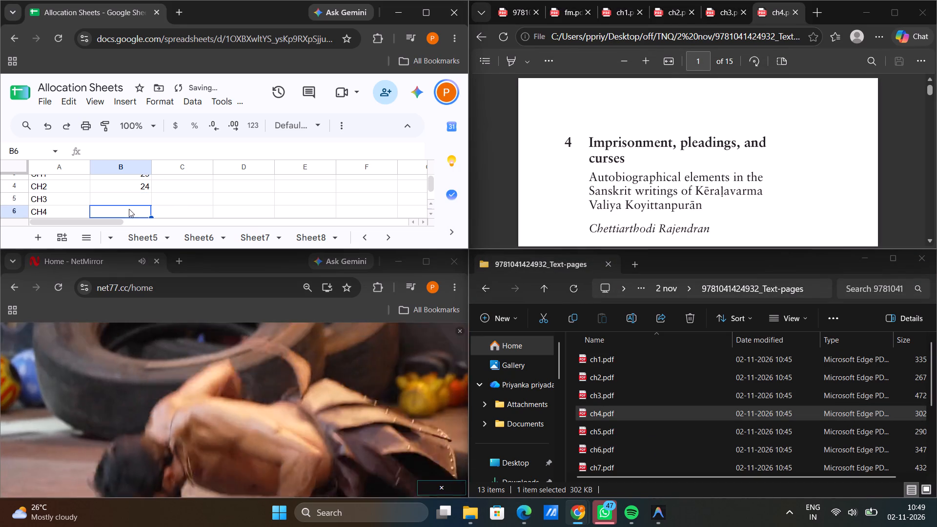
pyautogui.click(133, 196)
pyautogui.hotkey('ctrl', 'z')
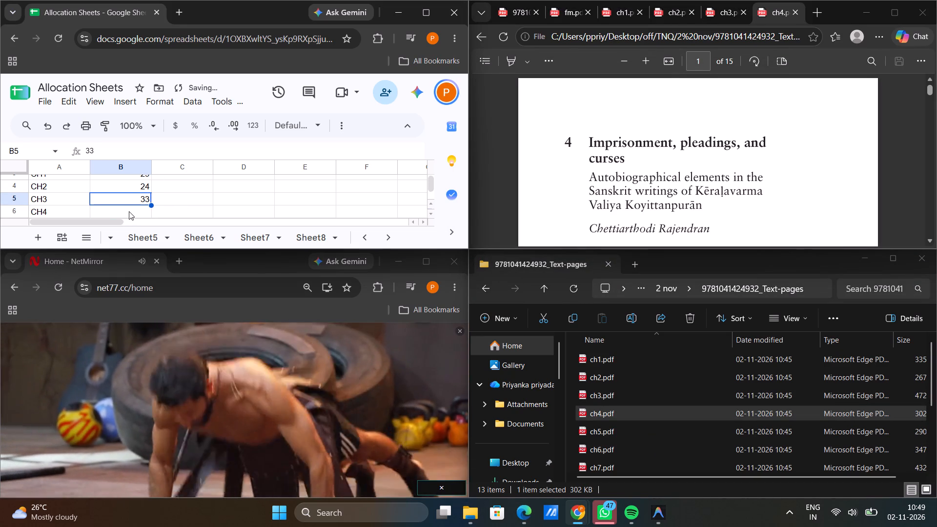
# Enter the page count of ch4.pdf, 15, beside CH4 in cell B6.
pyautogui.click(129, 212)
pyautogui.press('1')
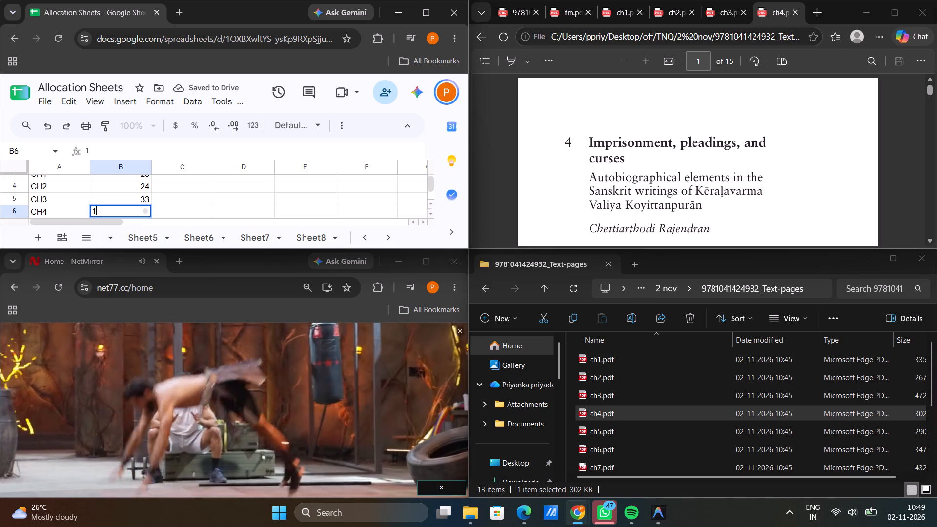
pyautogui.press('5')
pyautogui.click(205, 212)
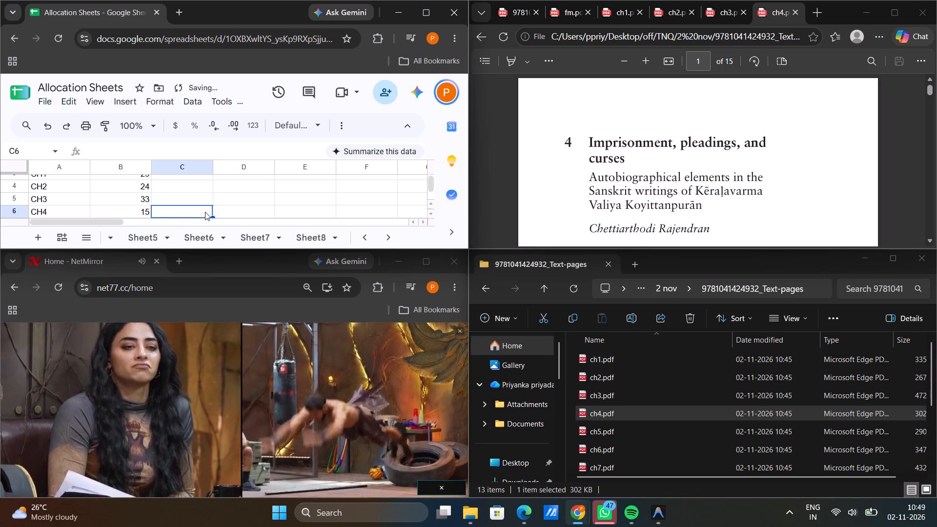
# Open ch5.pdf from the text-pages folder and enter its page count, 21, beside CH5 in cell B7.
pyautogui.scroll(-1, 146, 210)
pyautogui.scroll(1, 147, 210)
pyautogui.scroll(-1, 147, 210)
pyautogui.scroll(1, 147, 210)
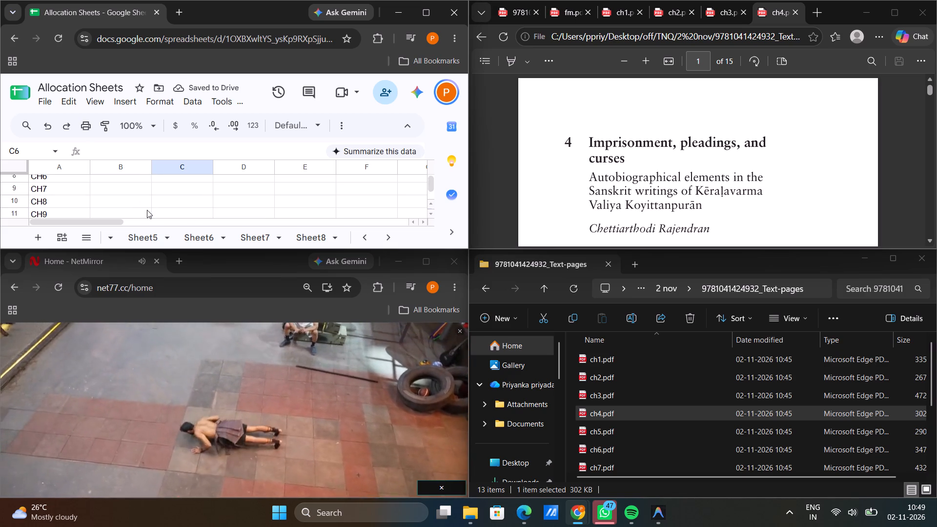
pyautogui.click(143, 209)
pyautogui.press('Down')
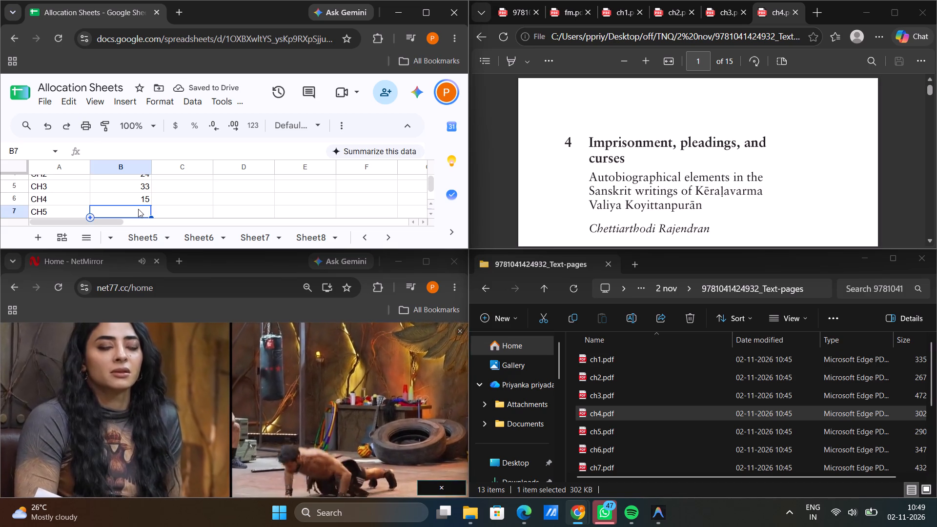
pyautogui.doubleClick(615, 428)
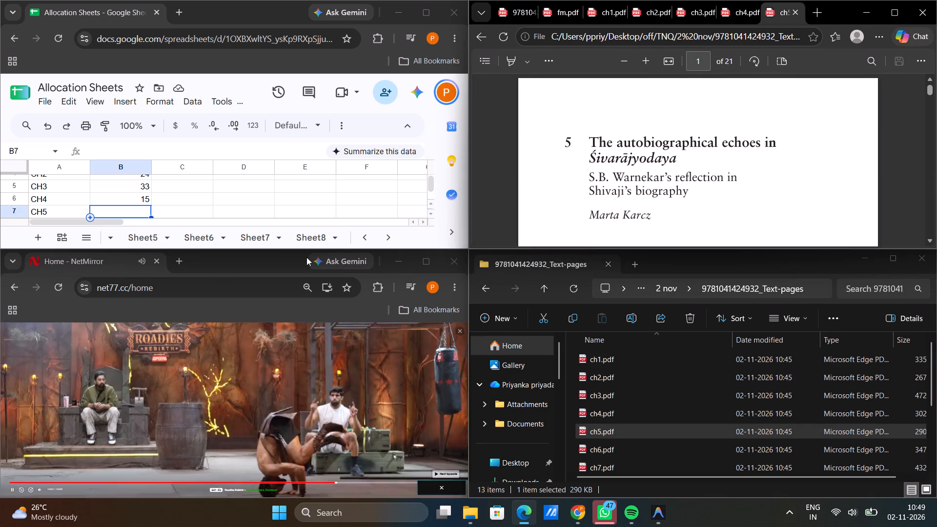
pyautogui.doubleClick(122, 211)
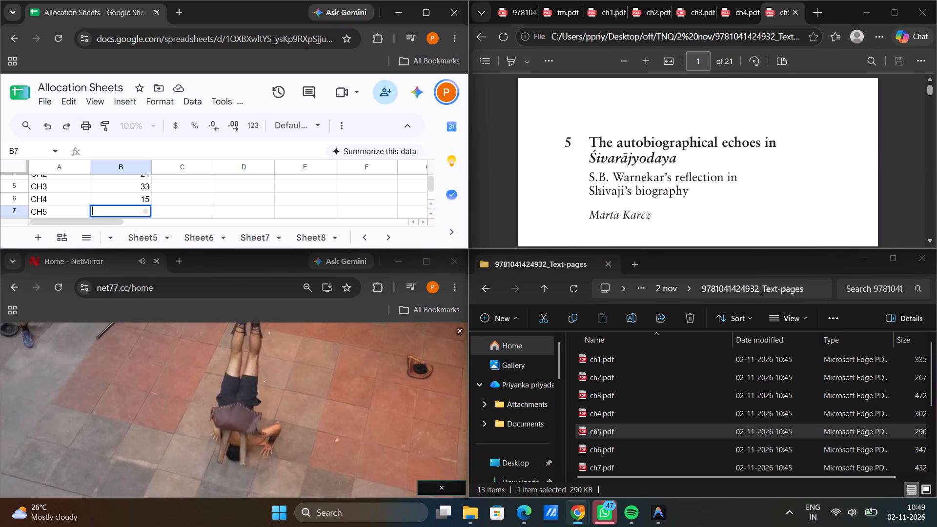
pyautogui.write('21')
pyautogui.click(194, 202)
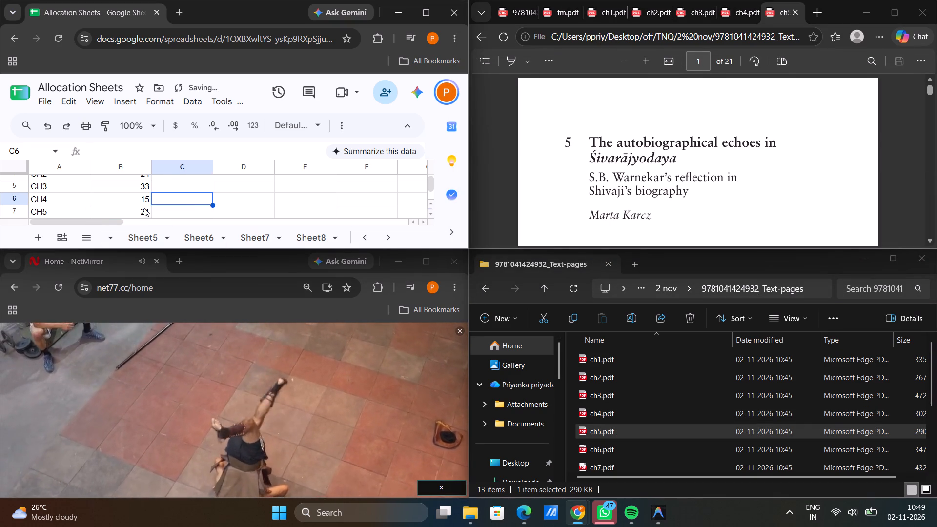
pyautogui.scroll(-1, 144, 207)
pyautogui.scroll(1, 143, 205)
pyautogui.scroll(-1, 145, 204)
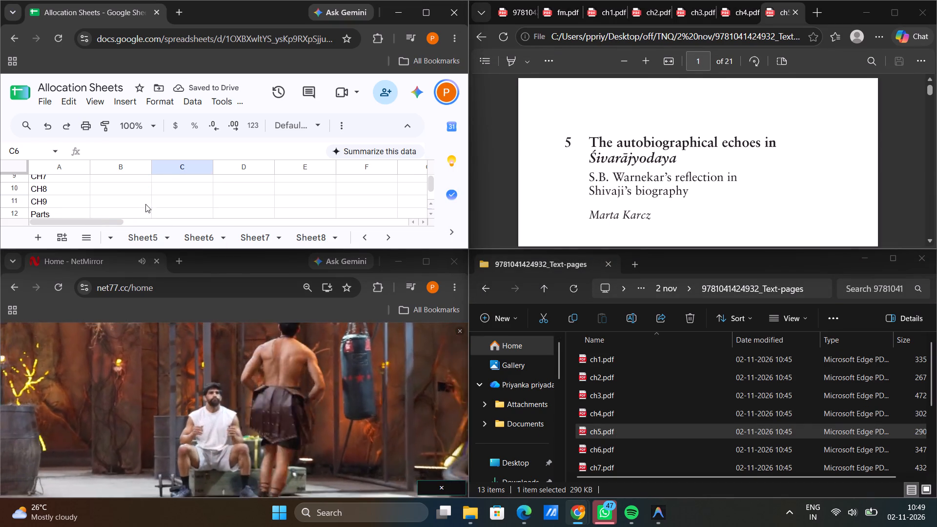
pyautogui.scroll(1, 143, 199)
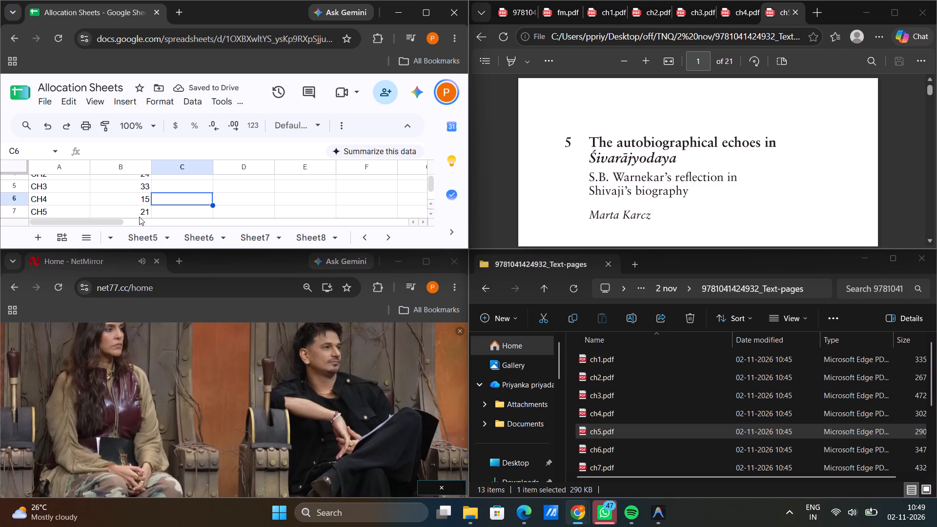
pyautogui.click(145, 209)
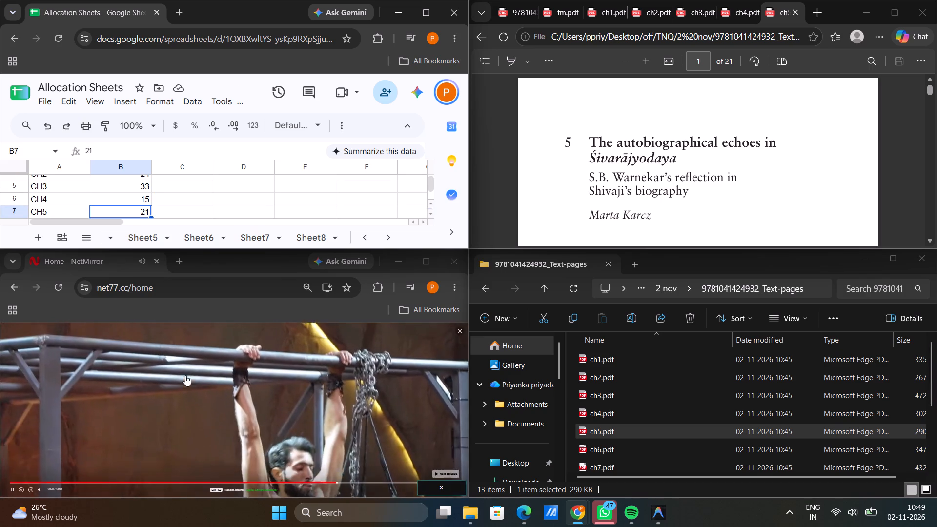
# Pause the video playing in the NetMirror window.
pyautogui.click(185, 377)
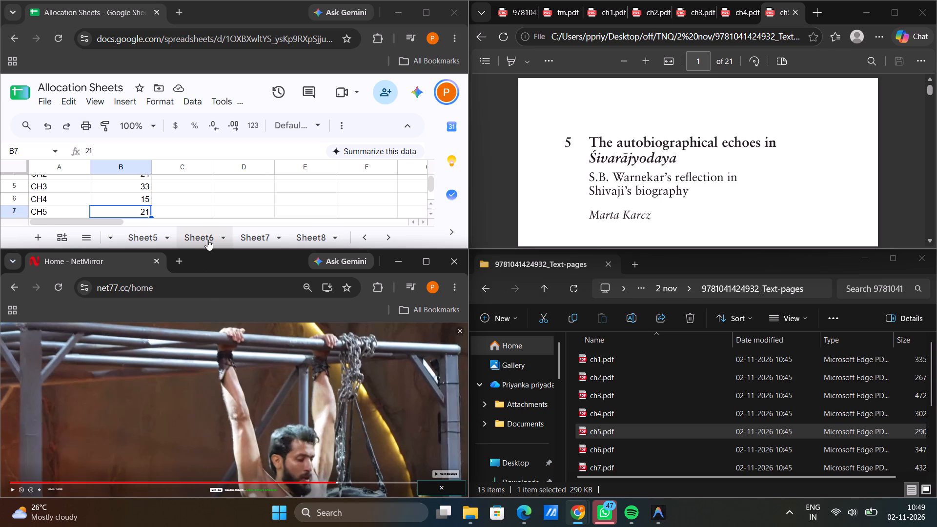
# Open ch6.pdf from the text-pages folder and enter its page count, 30, beside CH6 in cell B8.
pyautogui.scroll(4, 148, 176)
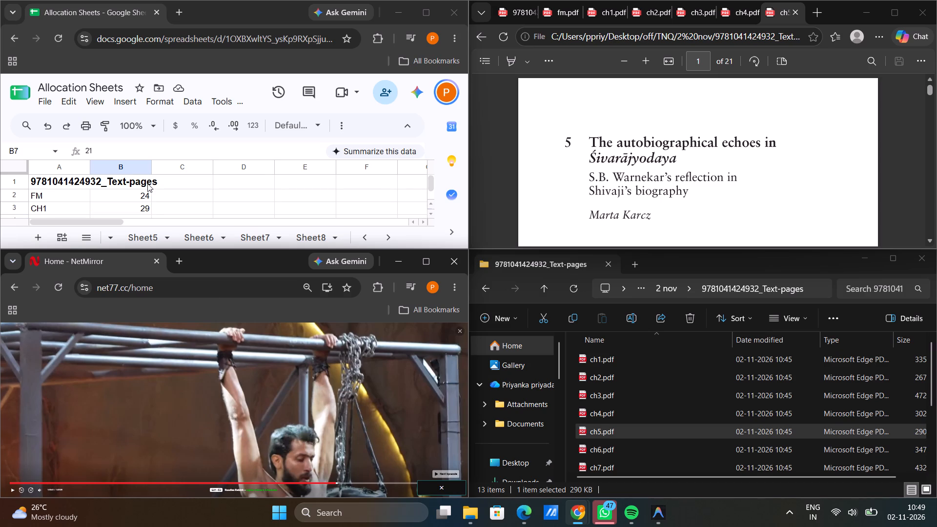
pyautogui.scroll(-1, 147, 183)
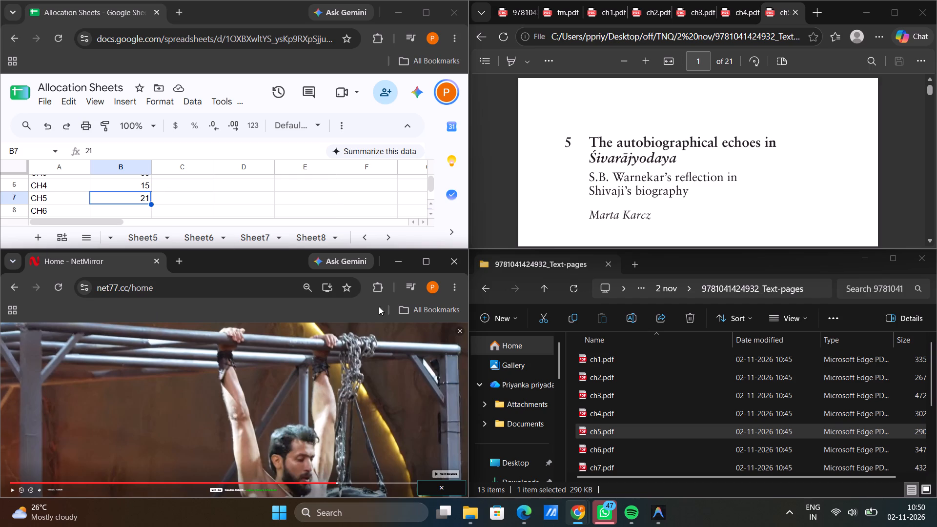
pyautogui.doubleClick(613, 450)
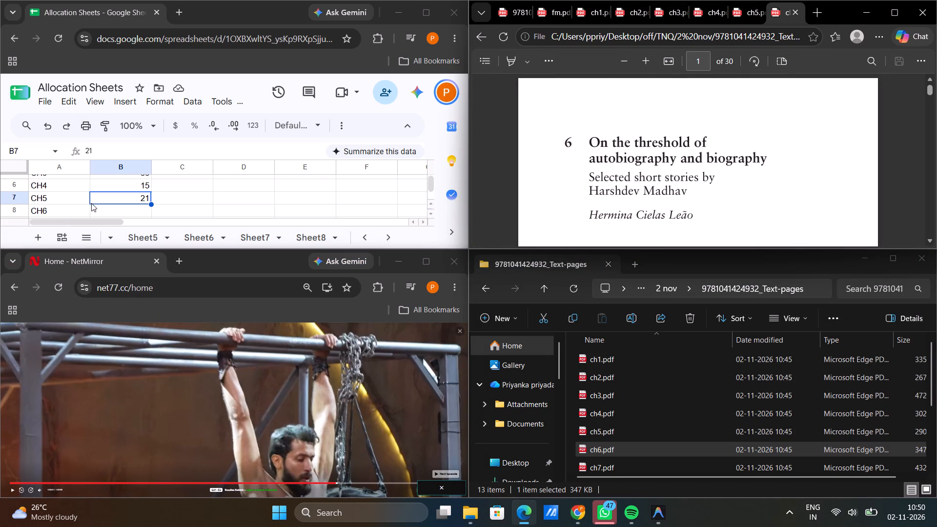
pyautogui.click(110, 210)
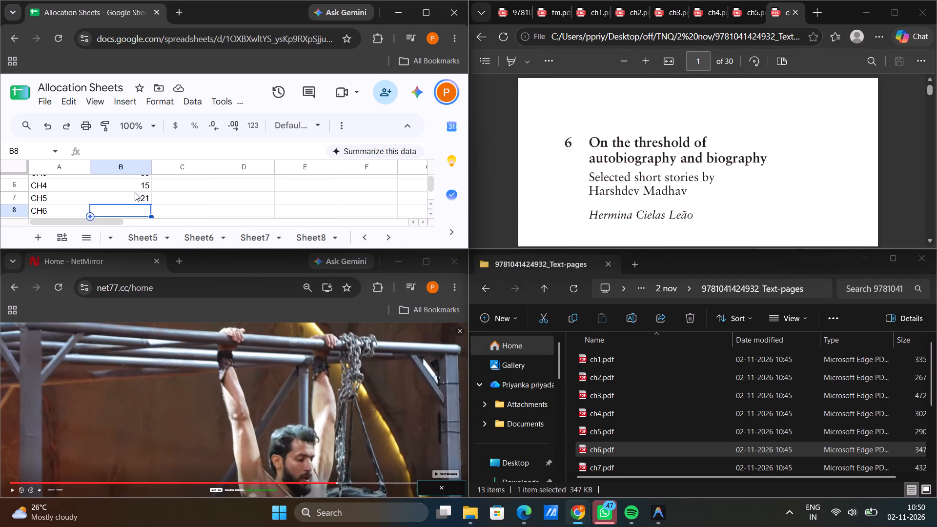
pyautogui.write('30')
pyautogui.scroll(-1, 154, 187)
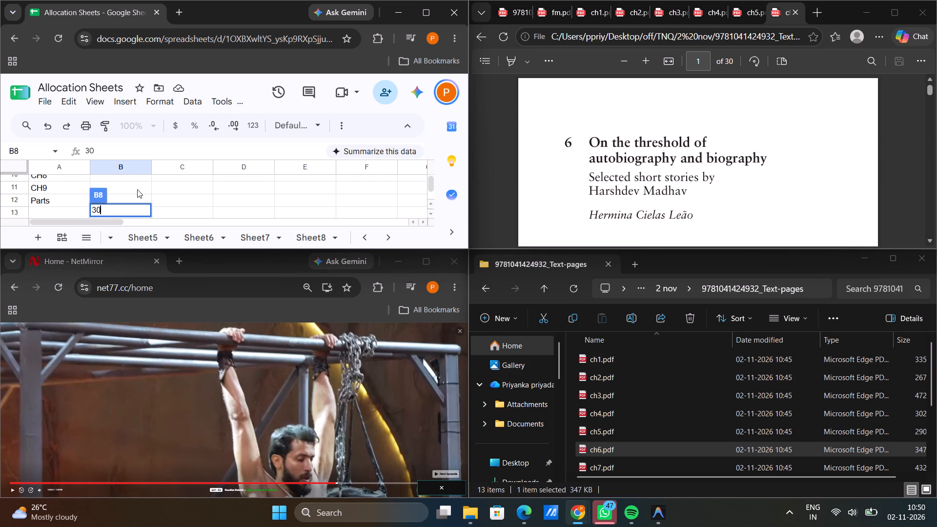
pyautogui.scroll(1, 141, 187)
pyautogui.click(128, 214)
pyautogui.click(181, 206)
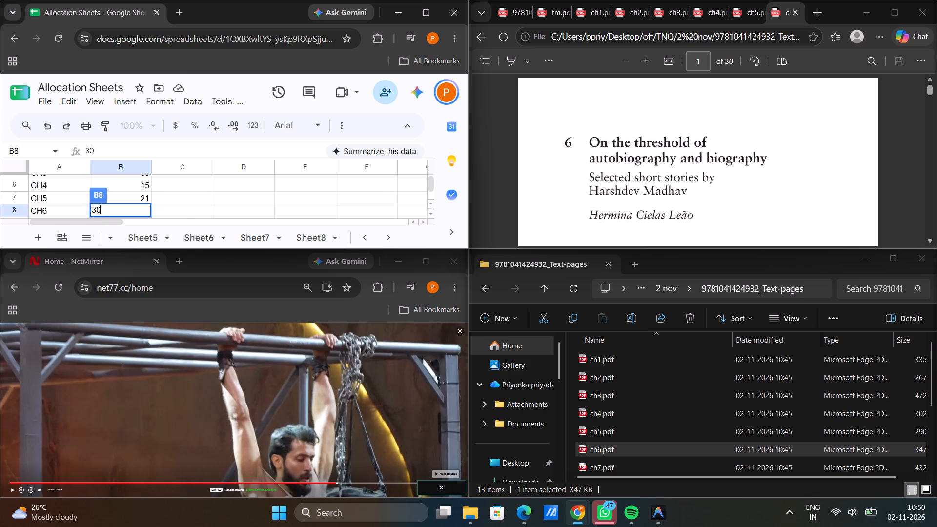
pyautogui.click(140, 213)
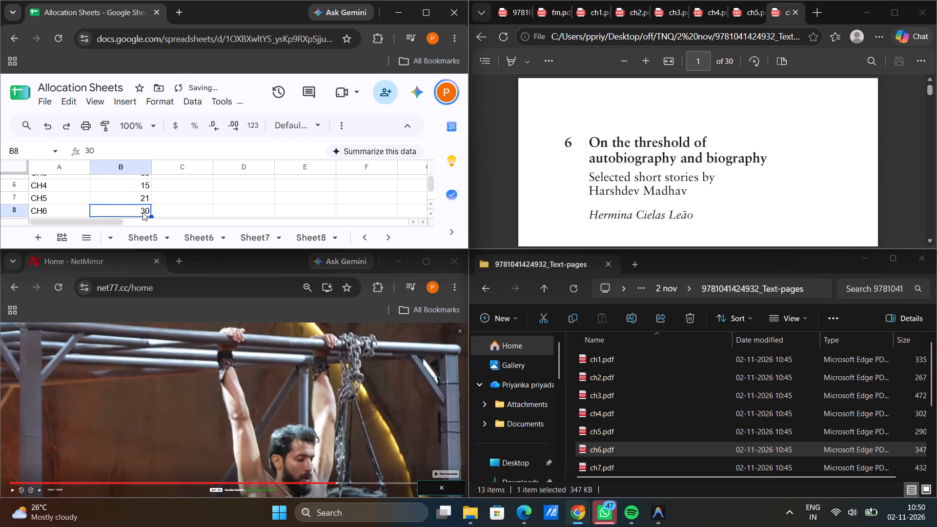
# Open ch7.pdf from the text-pages folder and enter its page count, 29, beside CH7 in cell B9.
pyautogui.press('Down')
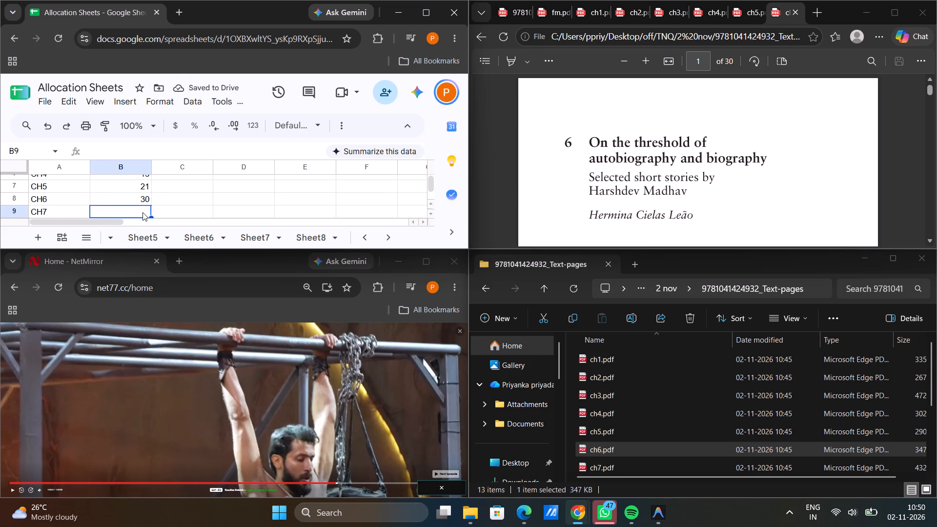
pyautogui.scroll(-1, 602, 370)
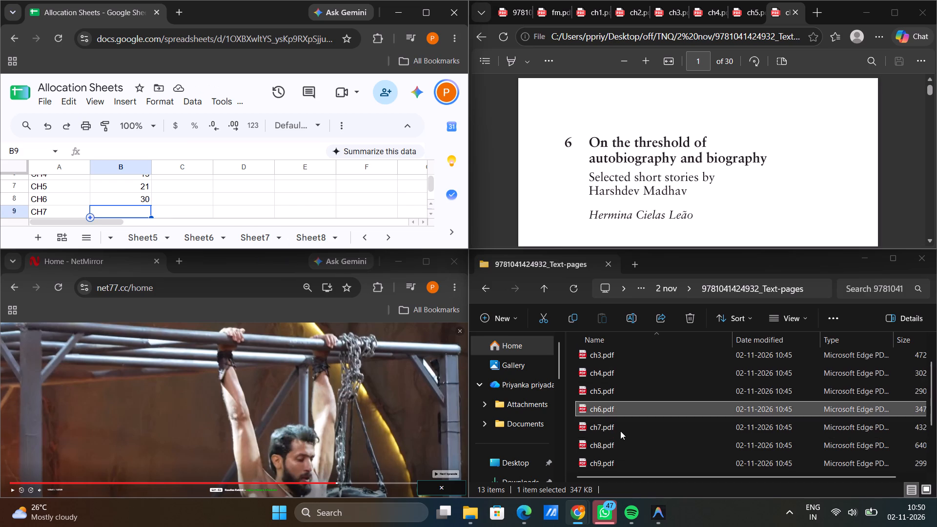
pyautogui.doubleClick(620, 420)
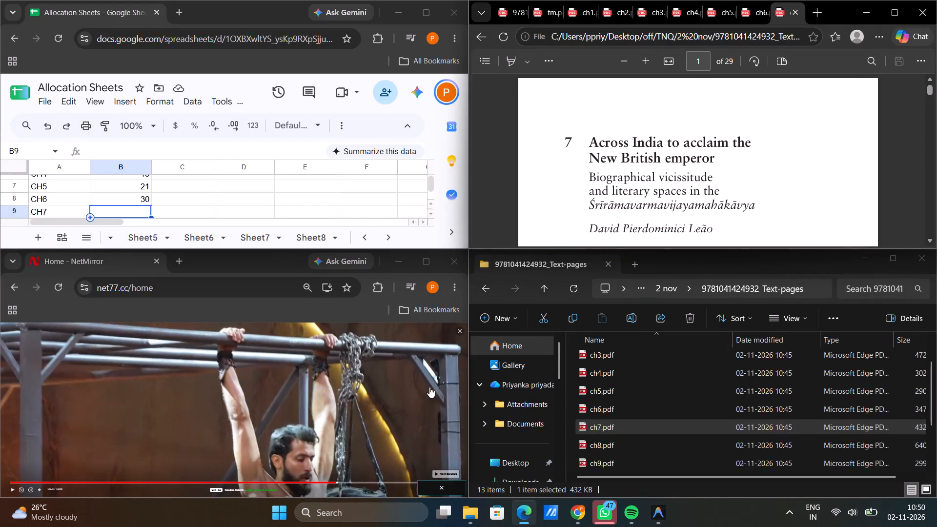
pyautogui.click(139, 206)
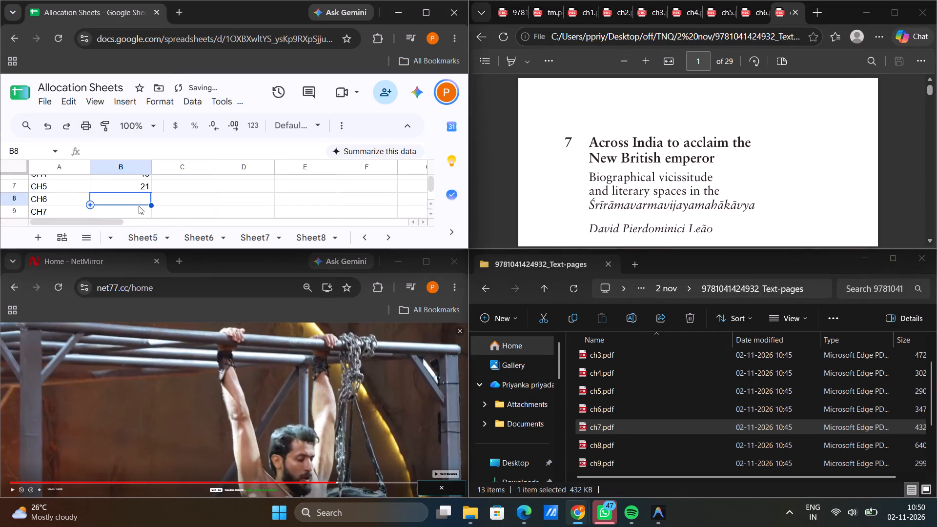
pyautogui.hotkey('ctrl', 'z')
pyautogui.click(134, 213)
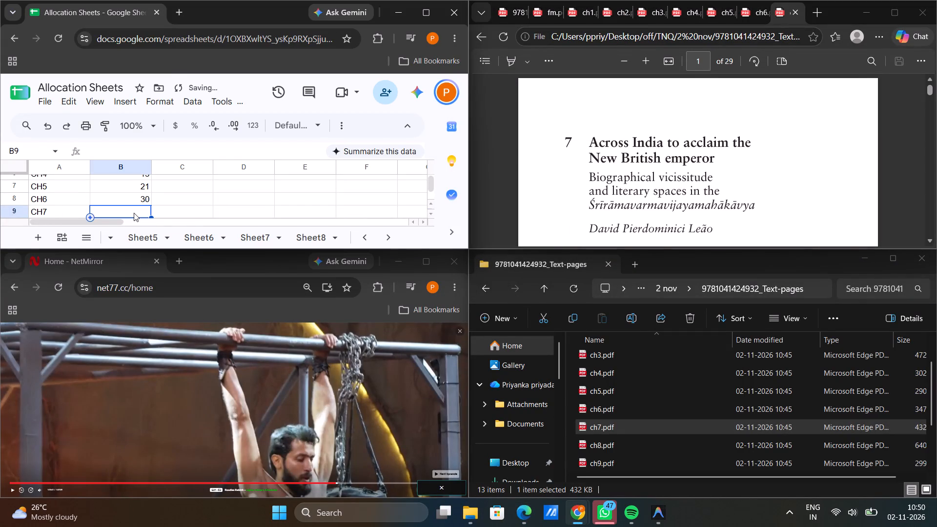
pyautogui.doubleClick(134, 213)
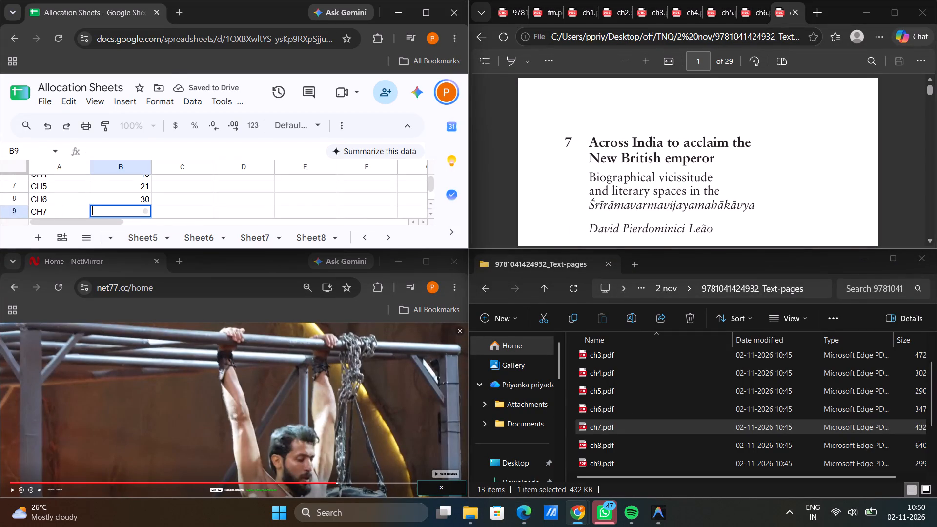
pyautogui.write('29')
pyautogui.click(215, 208)
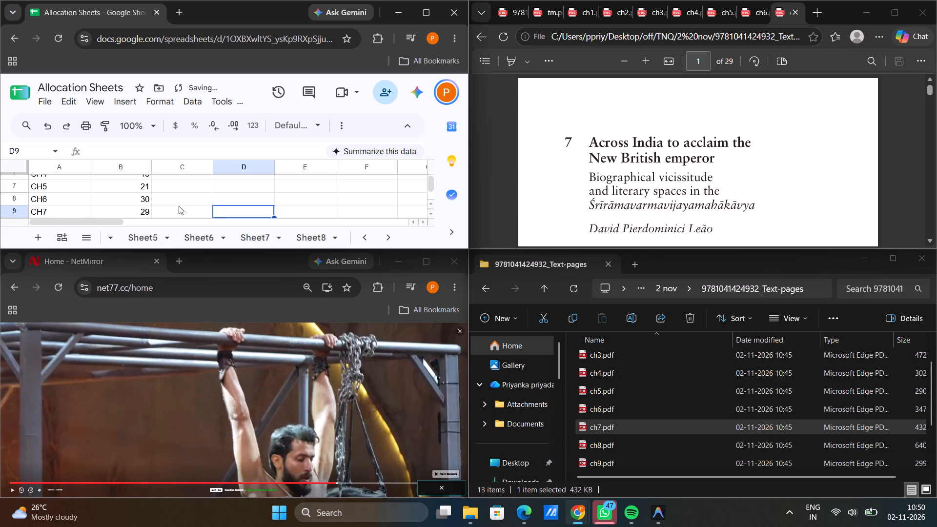
# Open ch8.pdf from the text-pages folder and enter its page count, 22, beside CH8 in cell B10.
pyautogui.click(122, 213)
pyautogui.press('Down')
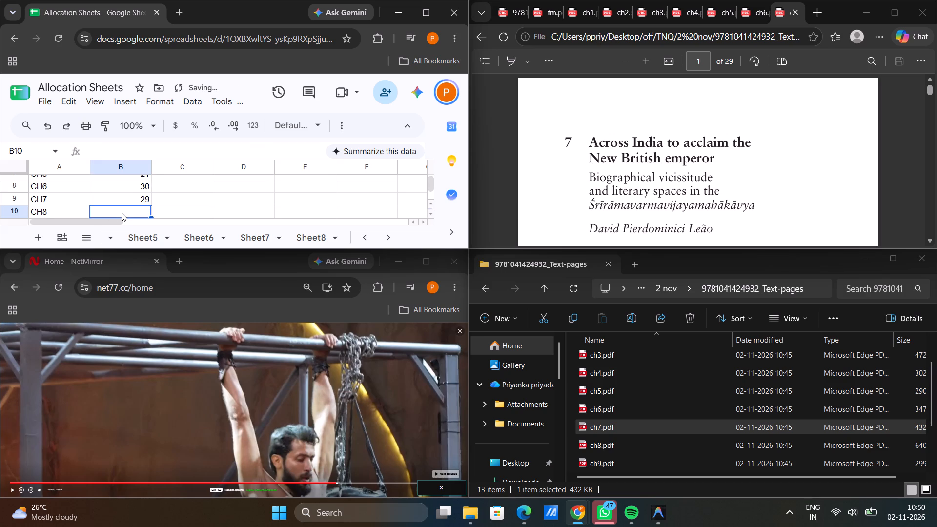
pyautogui.doubleClick(612, 442)
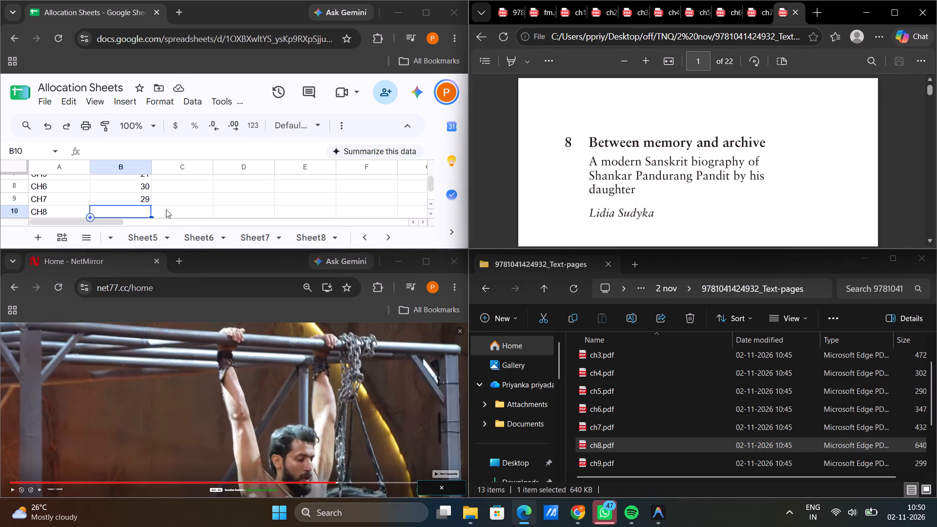
pyautogui.doubleClick(123, 208)
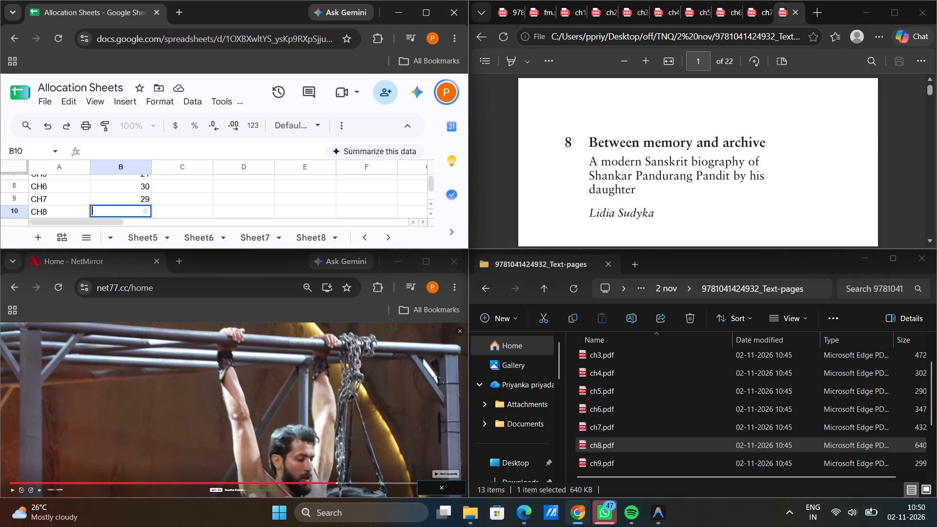
pyautogui.write('22')
pyautogui.click(170, 206)
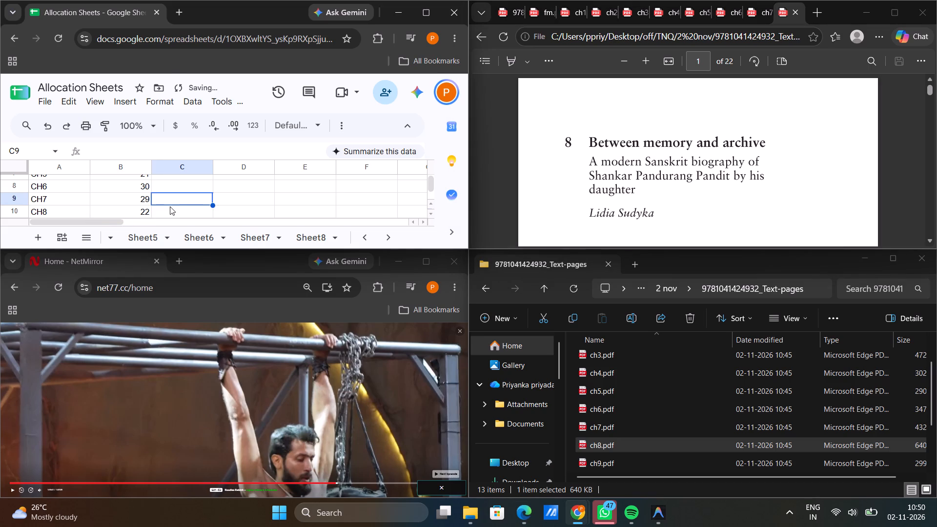
# Open ch9.pdf from the text-pages folder and enter its page count, 23, beside CH9 in cell B11.
pyautogui.click(111, 206)
pyautogui.click(111, 213)
pyautogui.scroll(-2, 151, 208)
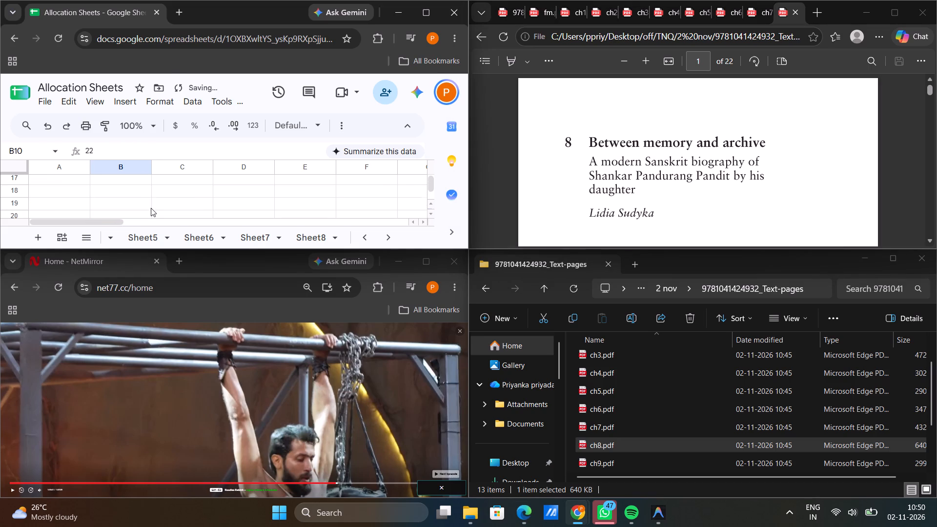
pyautogui.scroll(2, 151, 206)
pyautogui.scroll(-1, 151, 205)
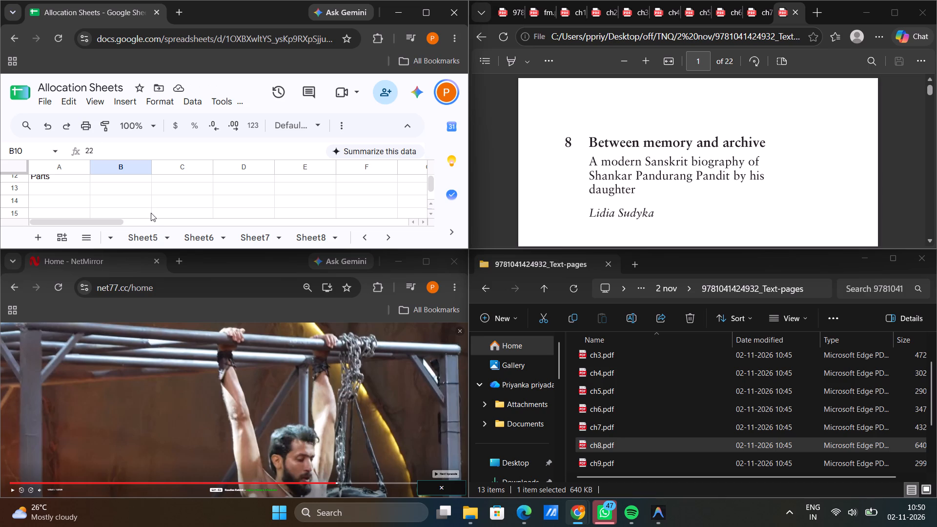
pyautogui.scroll(1, 148, 195)
pyautogui.press('Down')
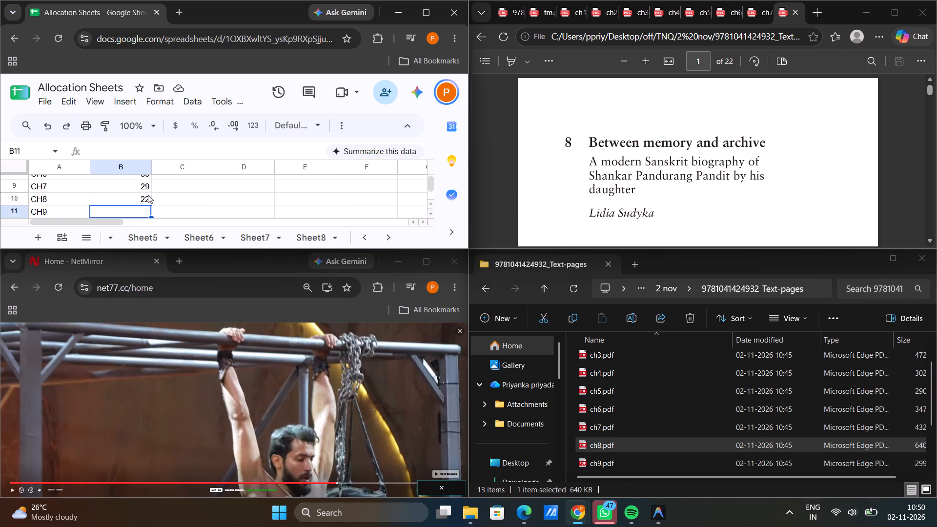
pyautogui.doubleClick(630, 463)
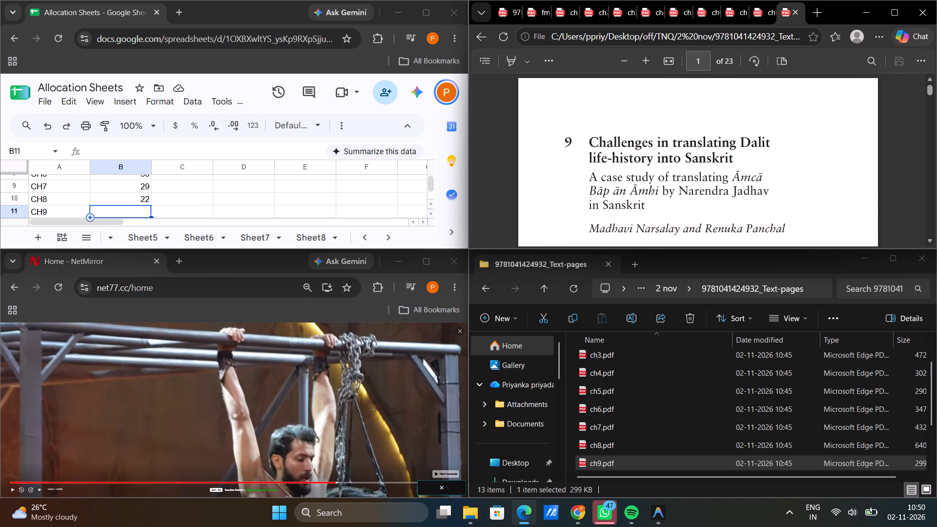
pyautogui.click(132, 208)
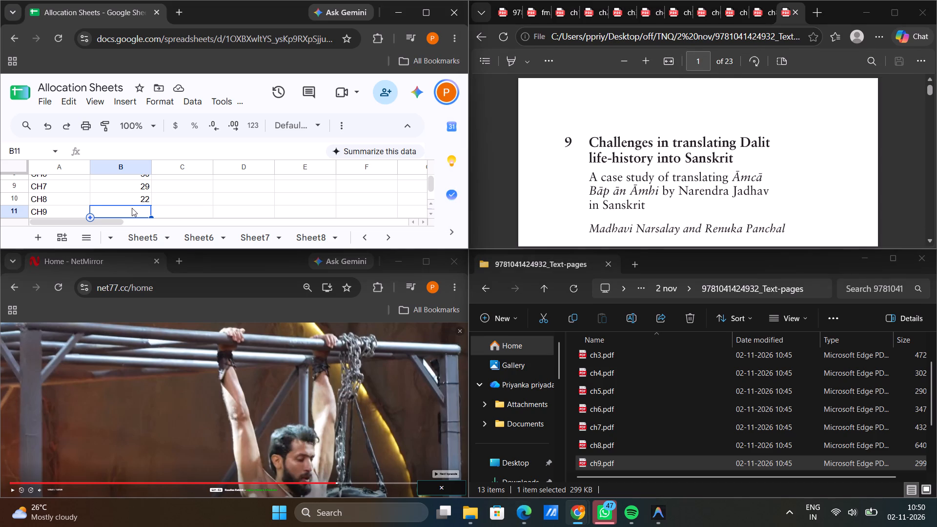
pyautogui.write('23')
pyautogui.click(229, 203)
# Select cell B12 beside Parts in the sheet and open index.pdf from the text-pages folder.
pyautogui.scroll(-1, 144, 212)
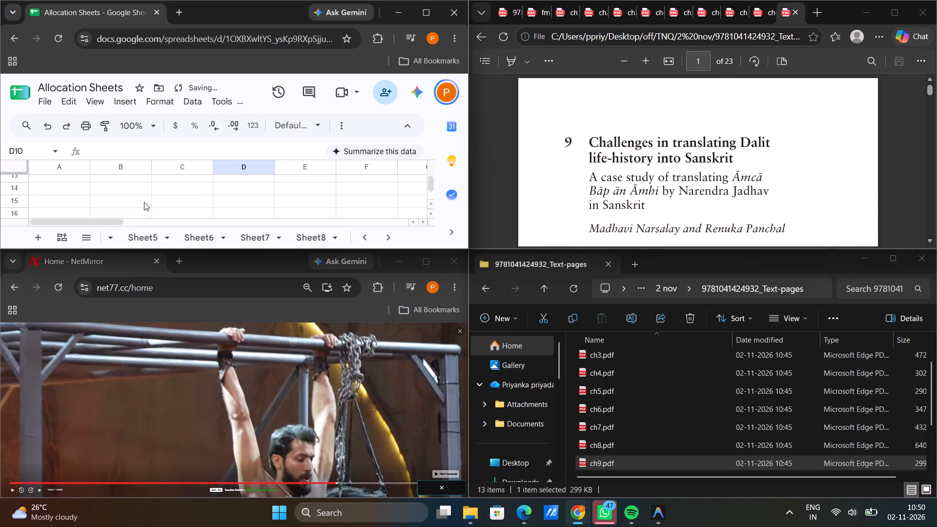
pyautogui.scroll(1, 144, 201)
pyautogui.scroll(-1, 139, 203)
pyautogui.scroll(1, 106, 197)
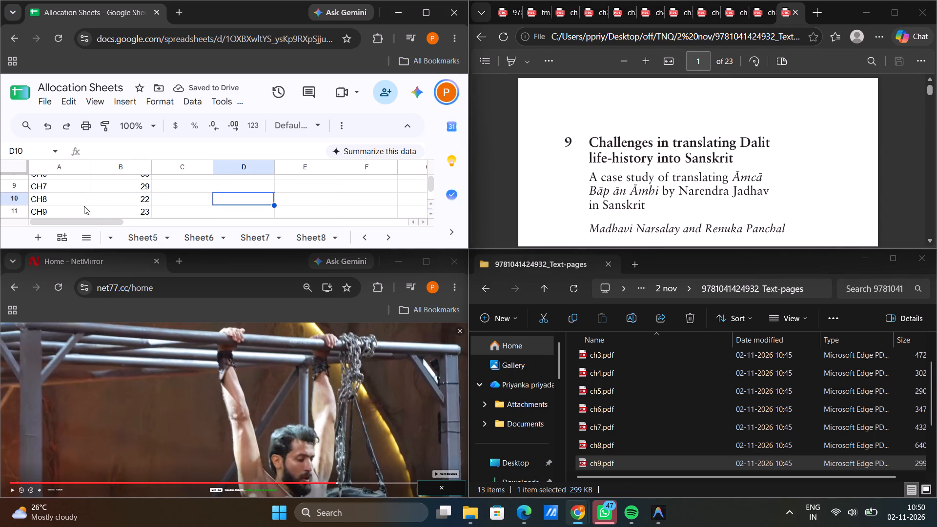
pyautogui.click(84, 206)
pyautogui.click(77, 214)
pyautogui.press('Down')
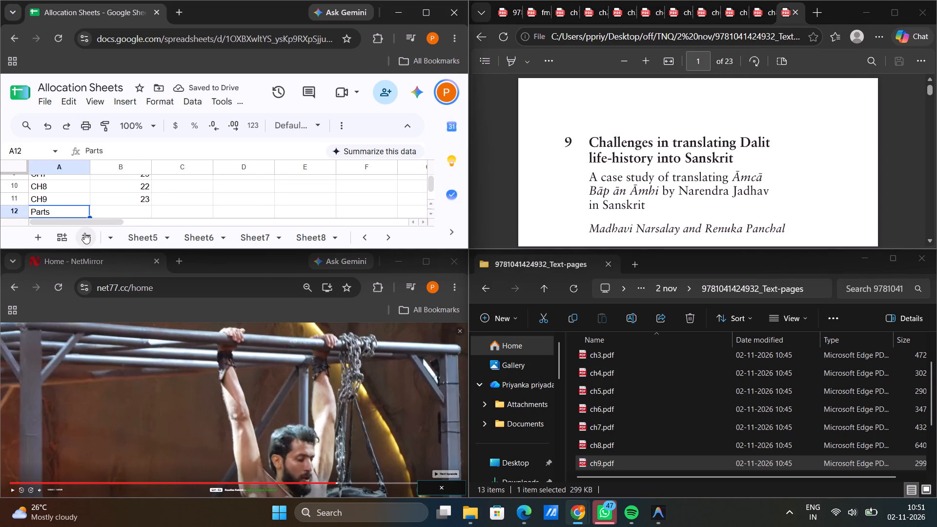
pyautogui.click(144, 215)
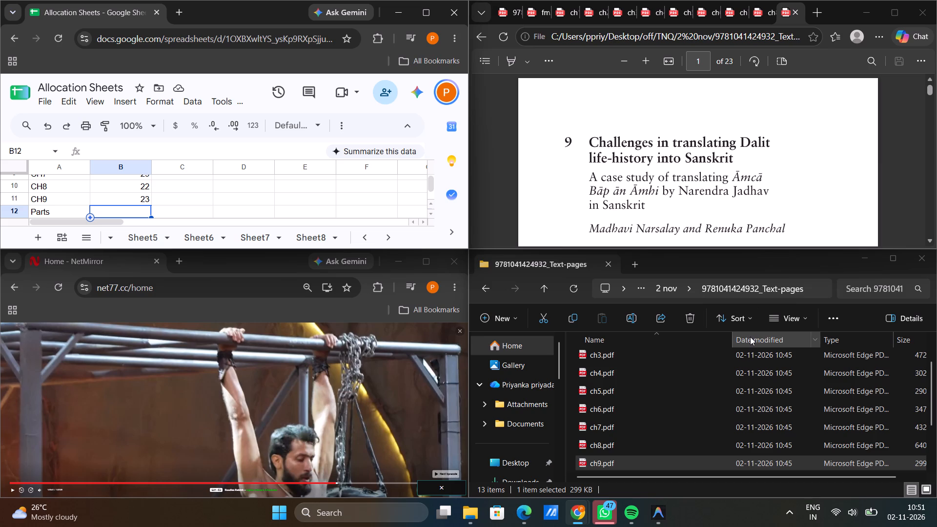
pyautogui.scroll(-5, 692, 398)
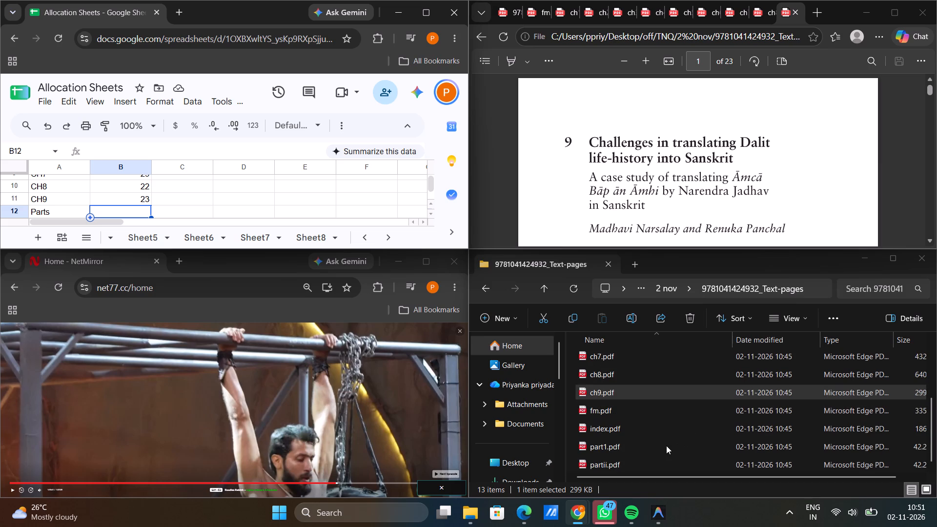
pyautogui.doubleClick(655, 426)
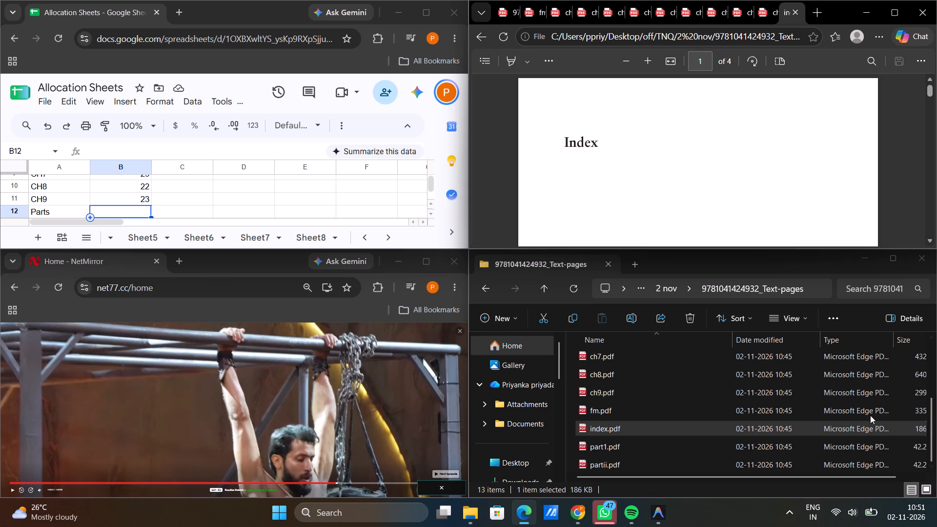
# Open part1.pdf and partii.pdf and enter their combined page count, 4, beside Parts in cell B12.
pyautogui.doubleClick(643, 446)
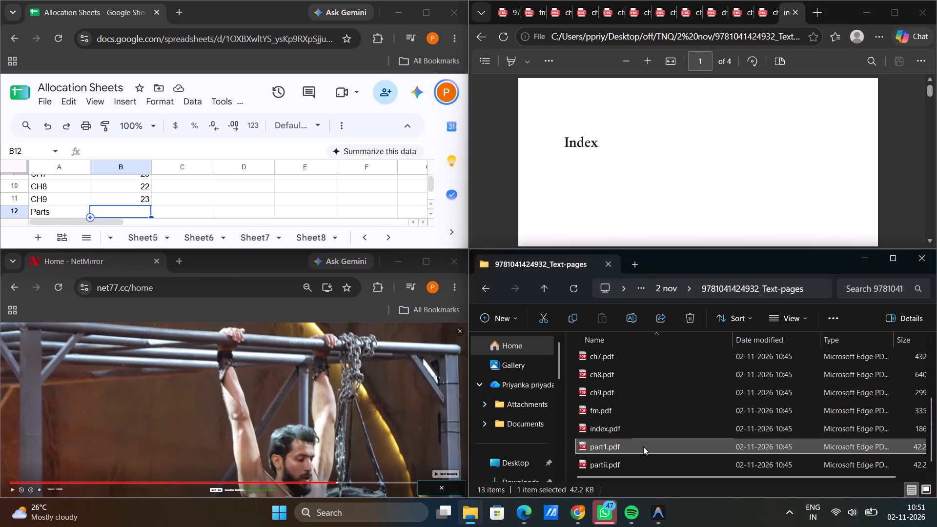
pyautogui.scroll(-3, 618, 403)
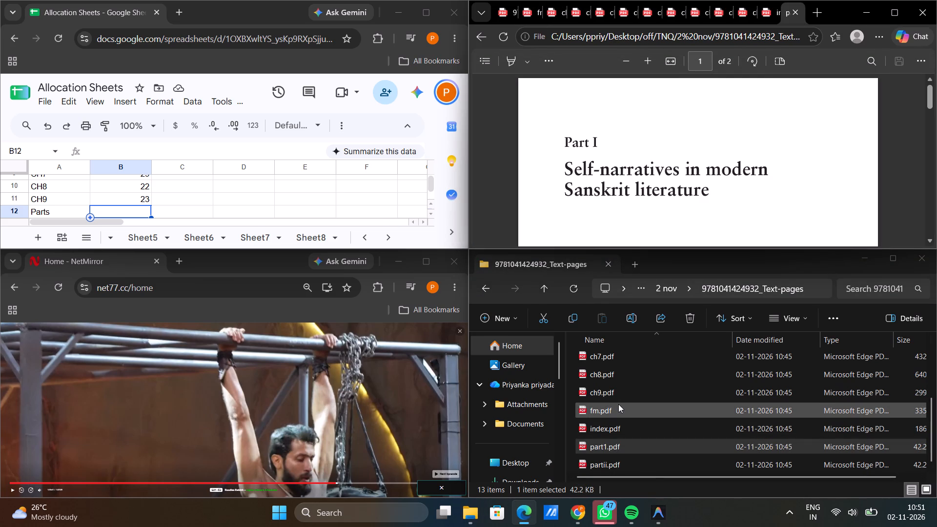
pyautogui.scroll(-3, 618, 404)
pyautogui.scroll(-2, 652, 462)
pyautogui.doubleClick(634, 467)
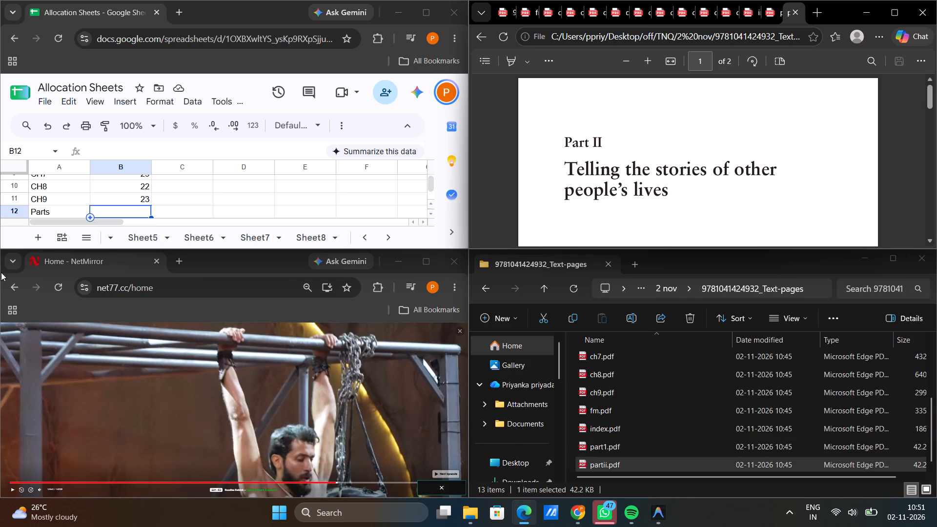
pyautogui.click(132, 215)
pyautogui.click(132, 214)
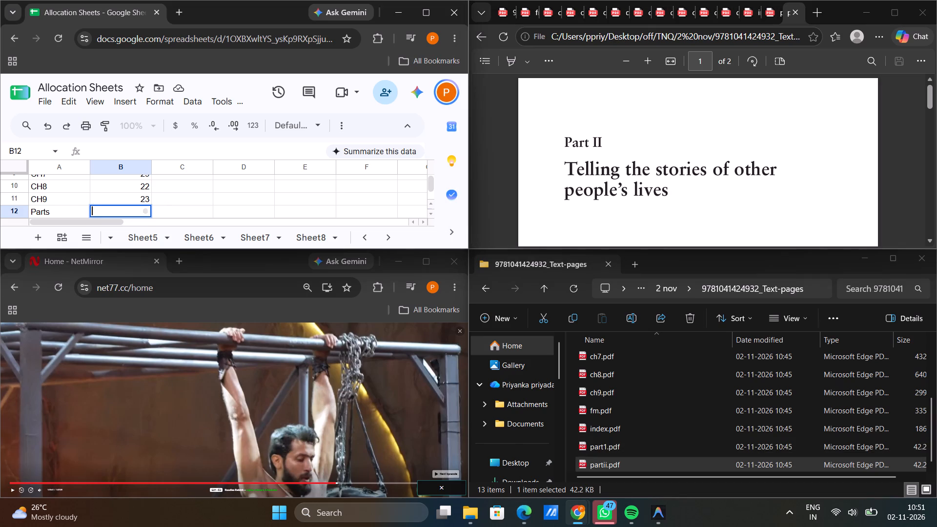
pyautogui.press('4')
pyautogui.click(155, 206)
# Add an Index label in cell A13 and enter its page count, 4, in cell B13.
pyautogui.click(132, 213)
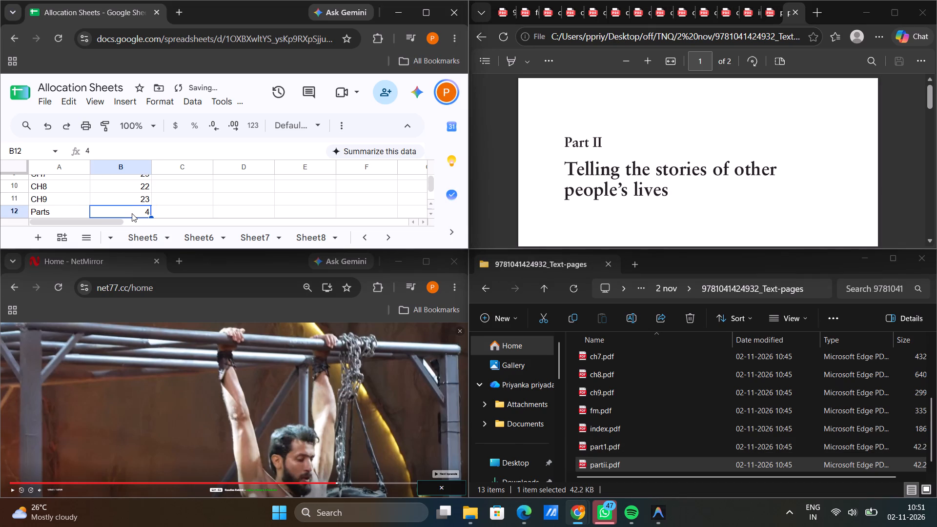
pyautogui.press('Down')
pyautogui.press('Left')
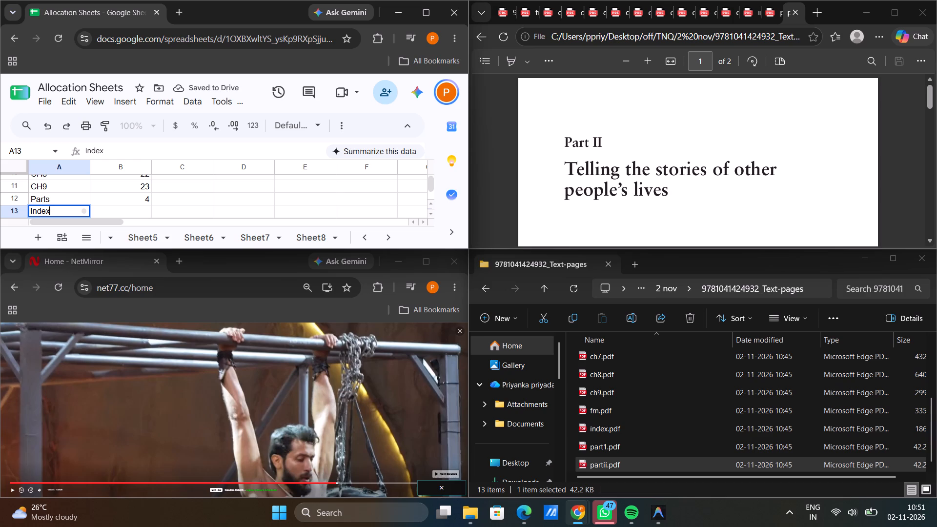
pyautogui.click(128, 204)
pyautogui.click(131, 215)
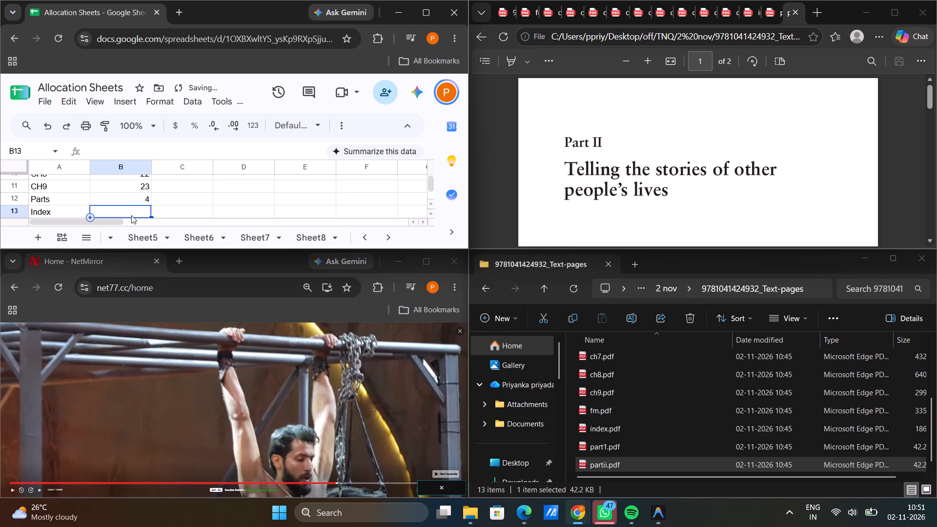
pyautogui.press('4')
pyautogui.click(213, 185)
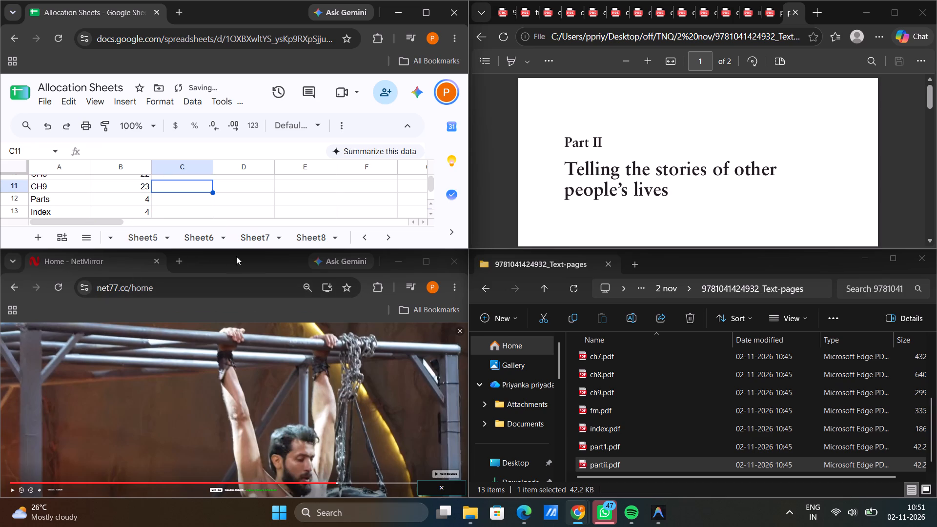
# Enlarge the sheet window and select page counts B2:B13 to check their total.
pyautogui.click(432, 16)
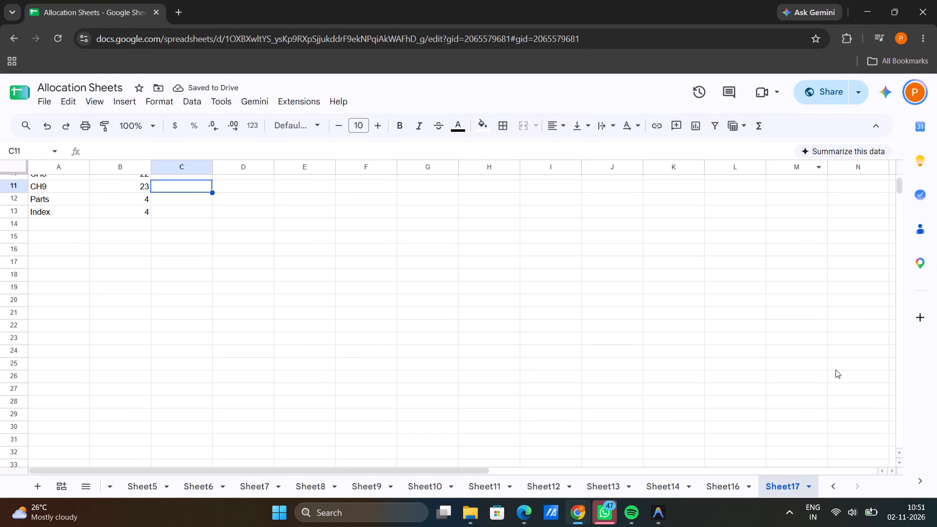
pyautogui.scroll(5, 288, 410)
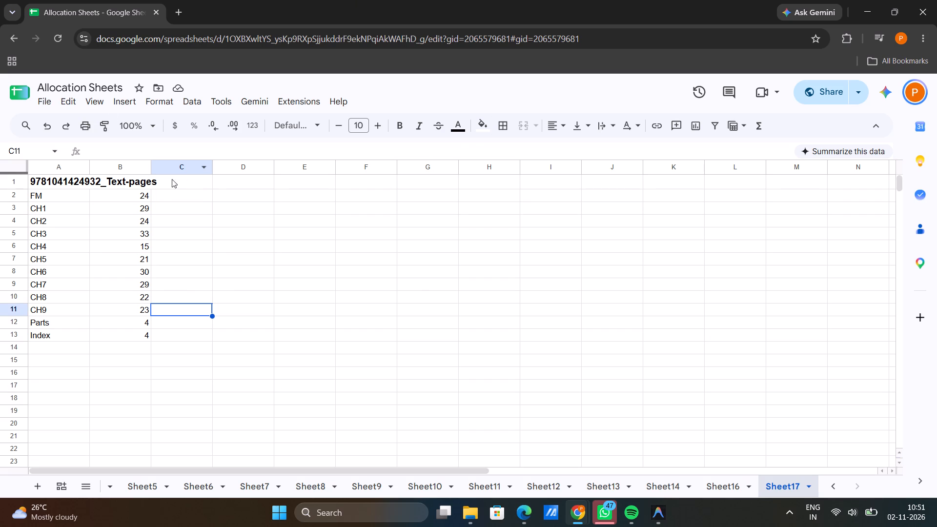
pyautogui.moveTo(102, 197); pyautogui.dragTo(129, 312)
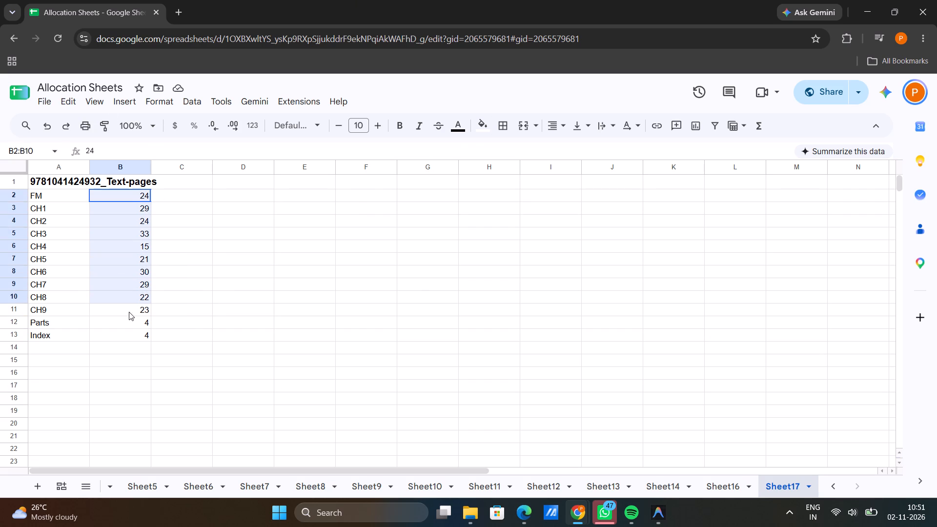
pyautogui.moveTo(129, 312); pyautogui.dragTo(129, 334)
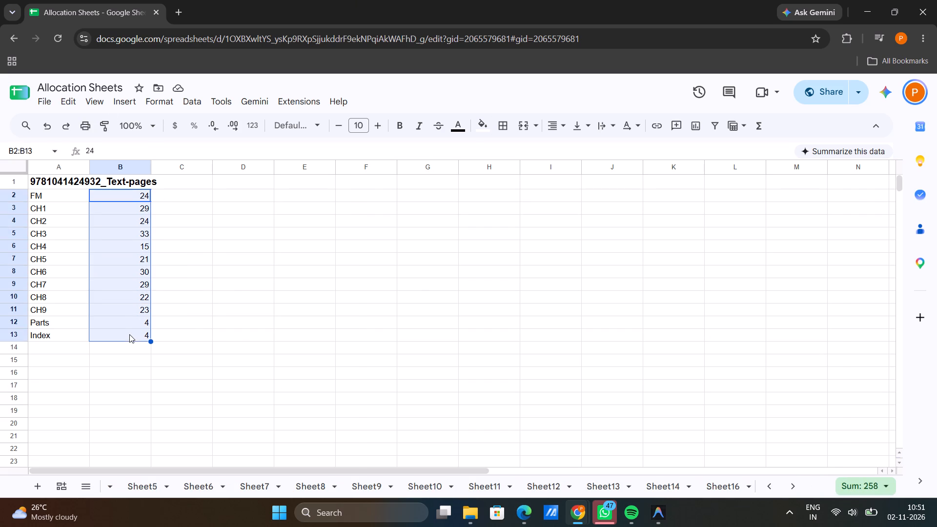
# Open Calculator and divide the total of 258 pages by 3 to work out an equal share.
pyautogui.click(319, 523)
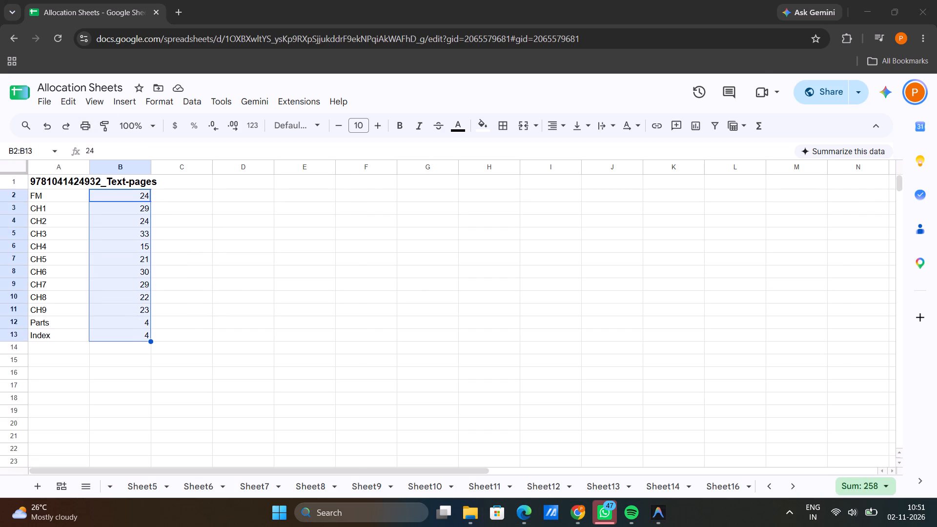
pyautogui.click(327, 518)
pyautogui.press('c')
pyautogui.write('alcu')
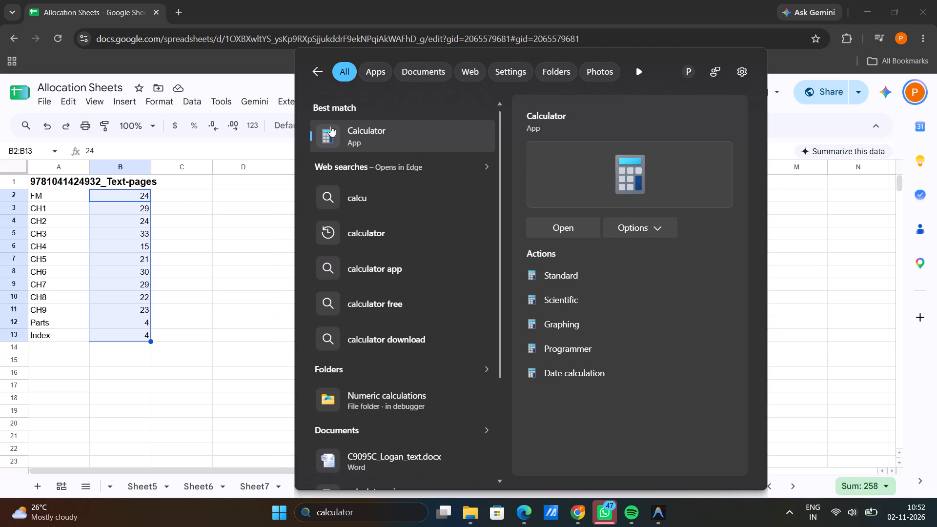
pyautogui.click(347, 132)
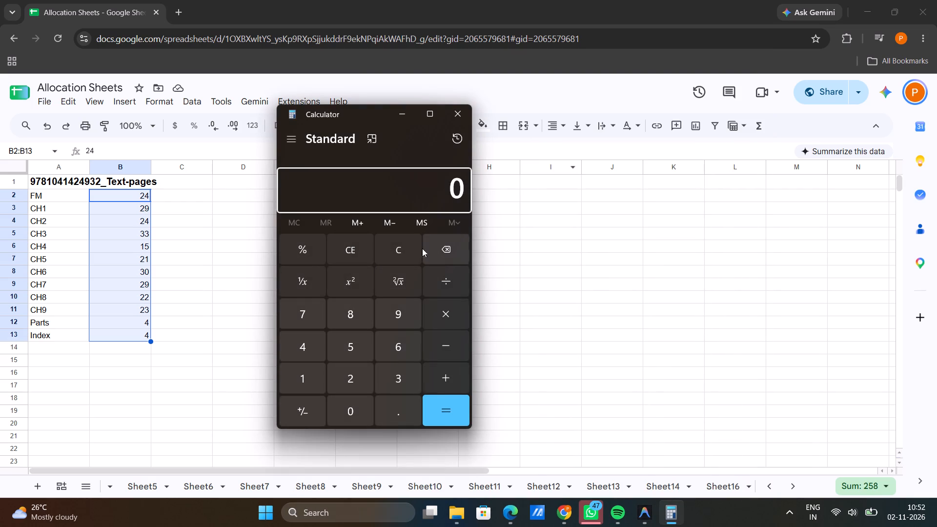
pyautogui.click(352, 376)
pyautogui.click(357, 341)
pyautogui.click(352, 321)
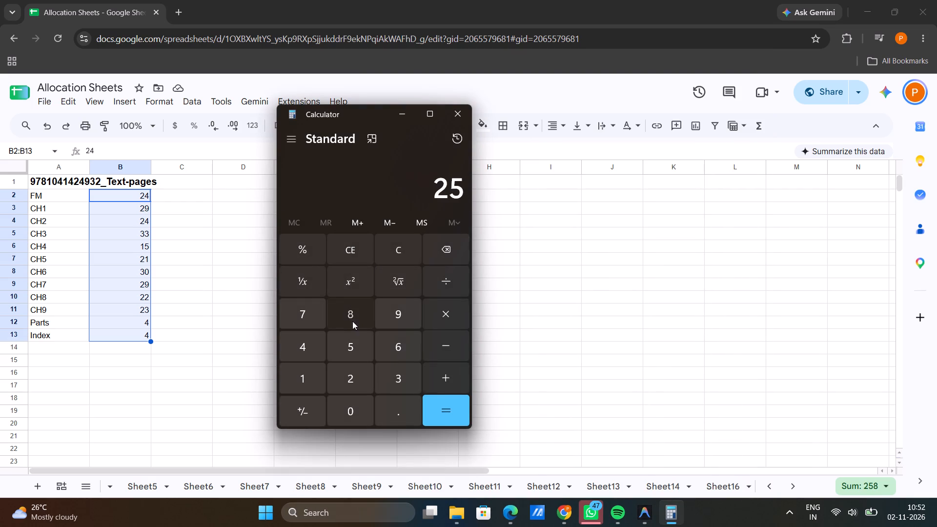
pyautogui.click(444, 280)
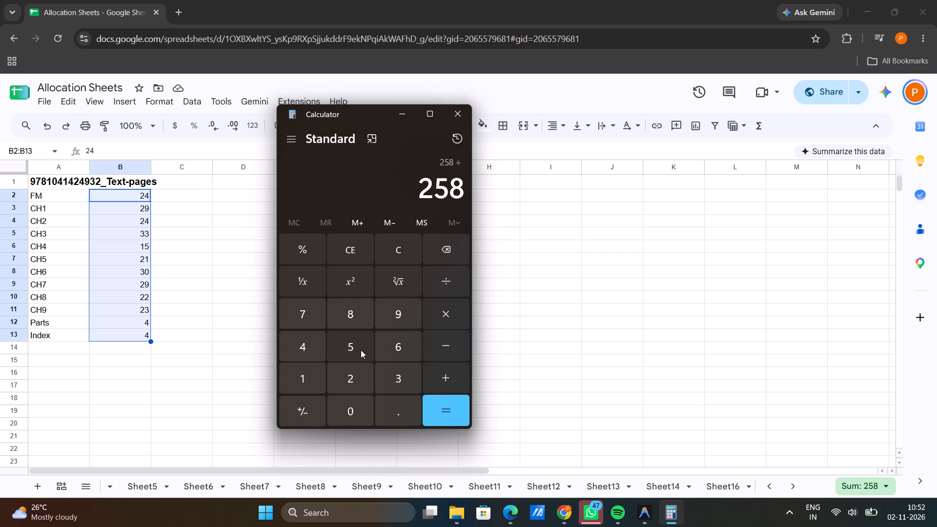
pyautogui.click(396, 372)
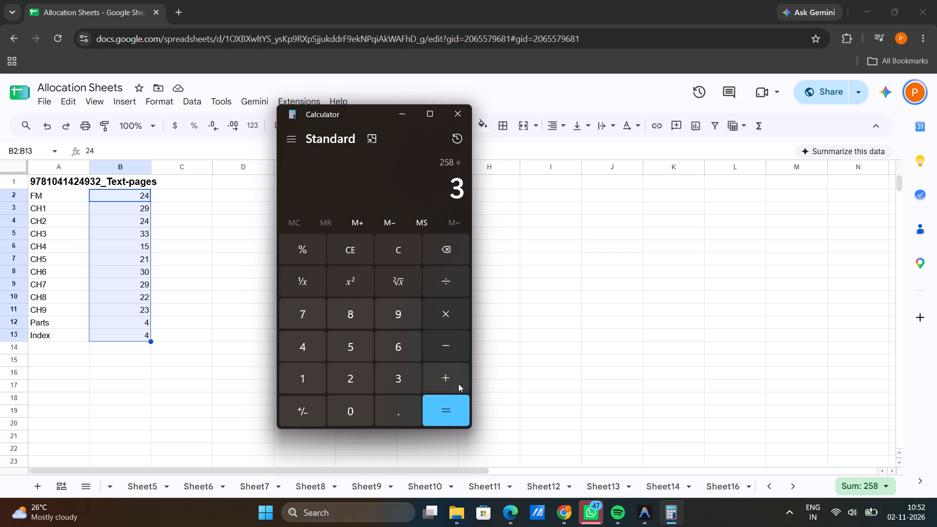
pyautogui.click(452, 400)
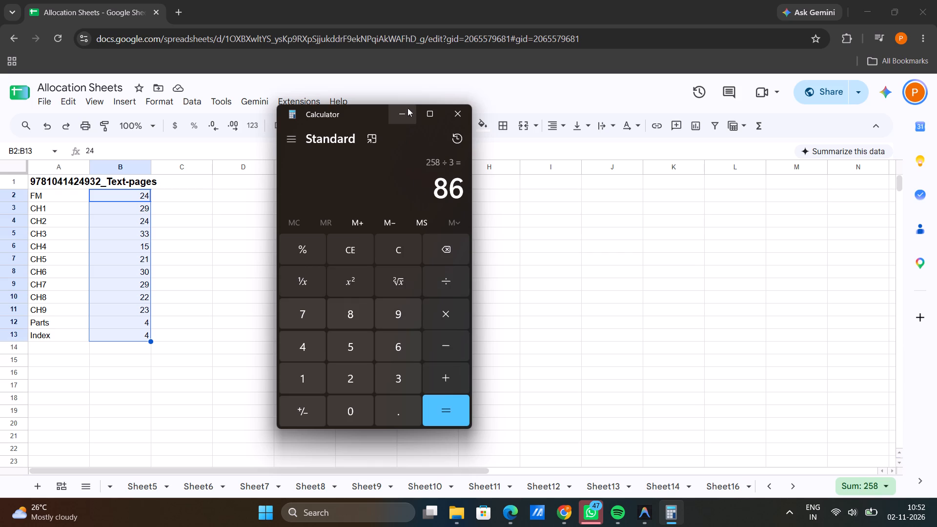
pyautogui.click(407, 108)
# Fill the FM, CH1 and CH2 rows, cells A2:B4, with light blue.
pyautogui.click(423, 325)
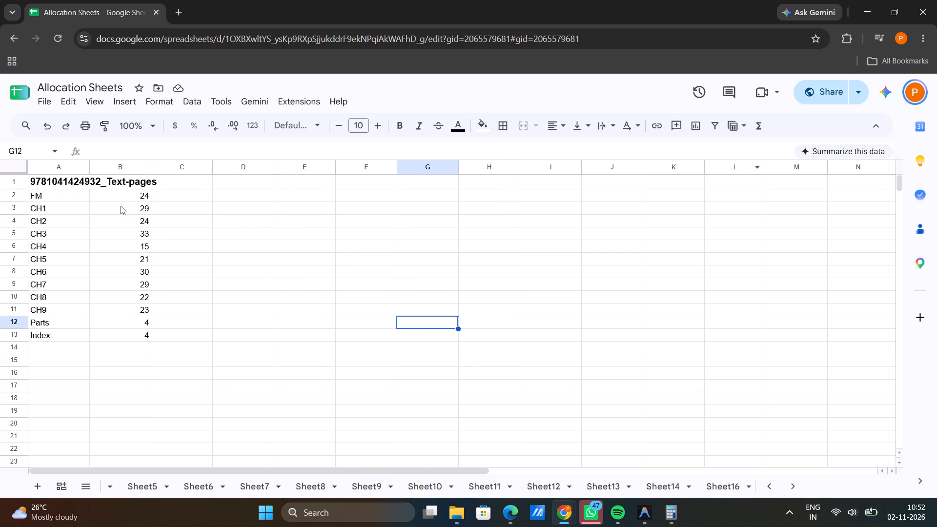
pyautogui.moveTo(115, 193); pyautogui.dragTo(118, 233)
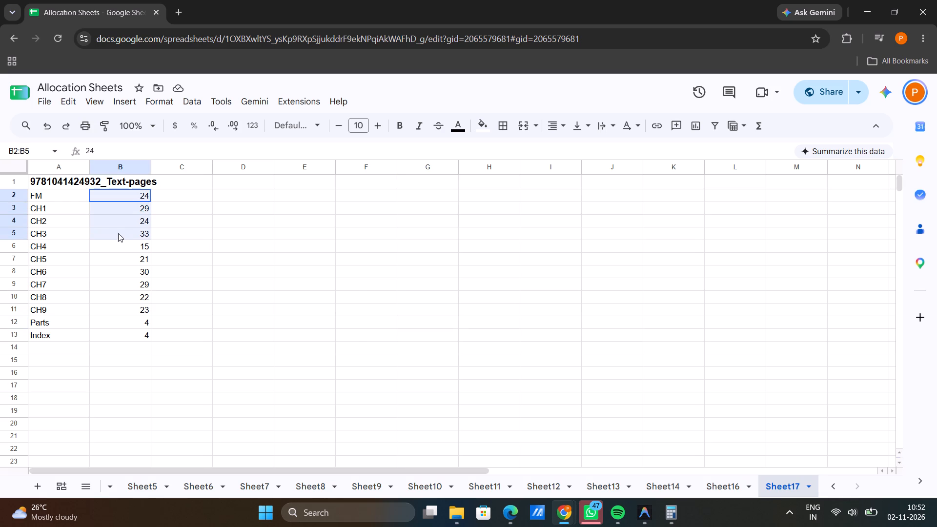
pyautogui.moveTo(118, 233); pyautogui.dragTo(125, 226)
pyautogui.hotkey('ctrl', 'c')
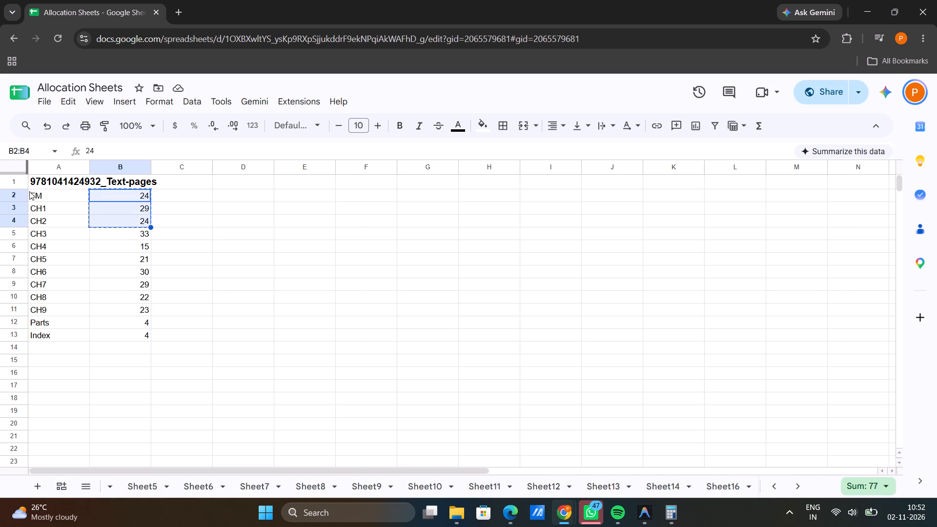
pyautogui.moveTo(35, 194); pyautogui.dragTo(106, 212)
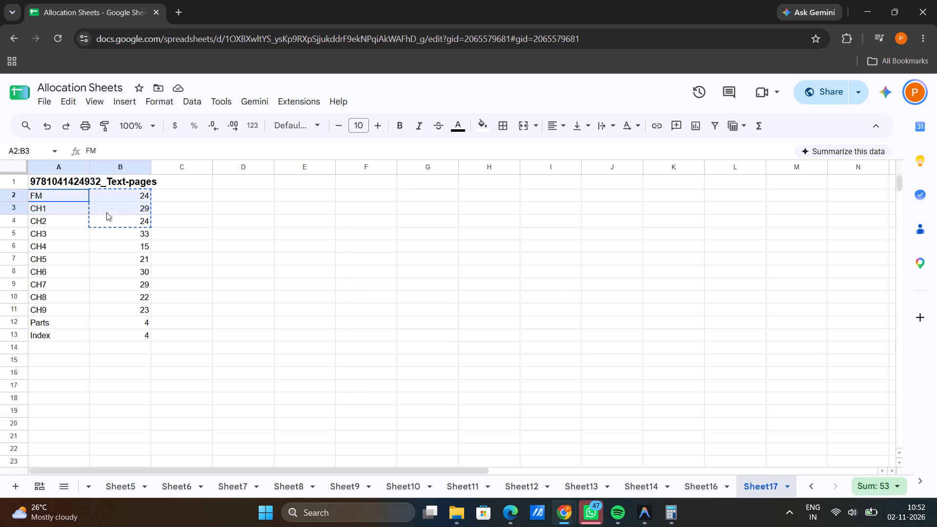
pyautogui.moveTo(106, 212); pyautogui.dragTo(151, 224)
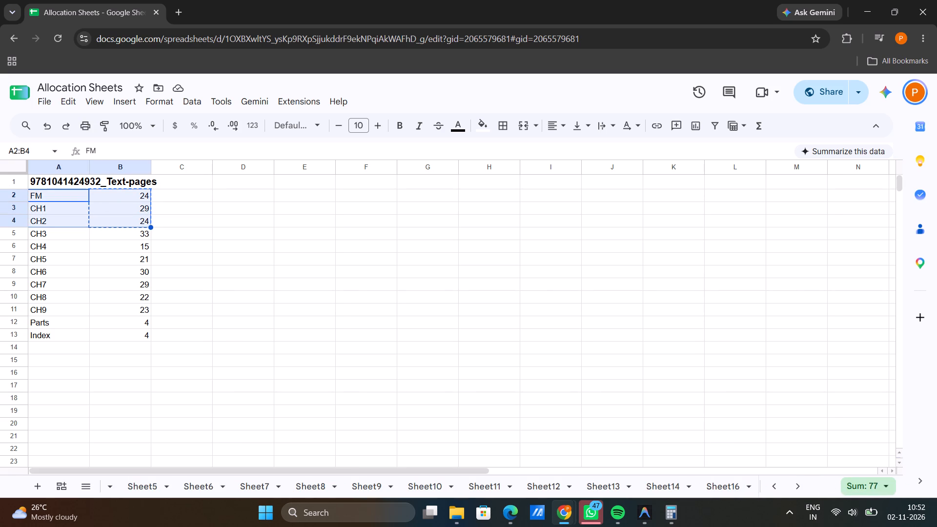
pyautogui.click(492, 126)
pyautogui.click(578, 206)
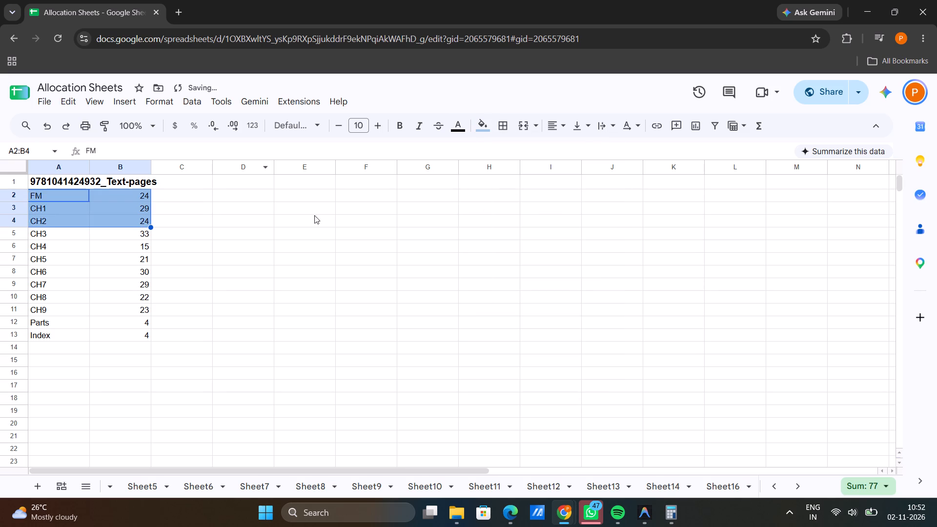
pyautogui.click(286, 223)
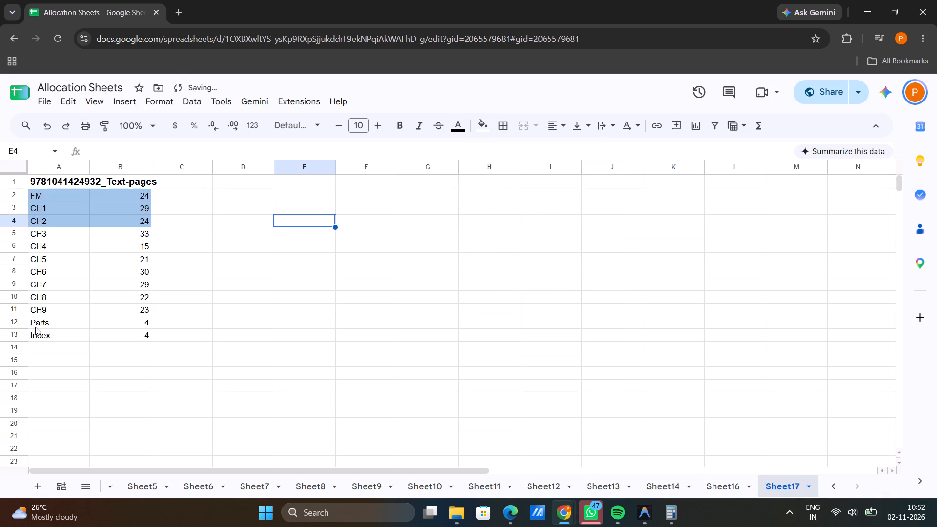
# Fill the Parts and Index rows, cells A12:B13, with the same light blue.
pyautogui.moveTo(35, 327); pyautogui.dragTo(128, 334)
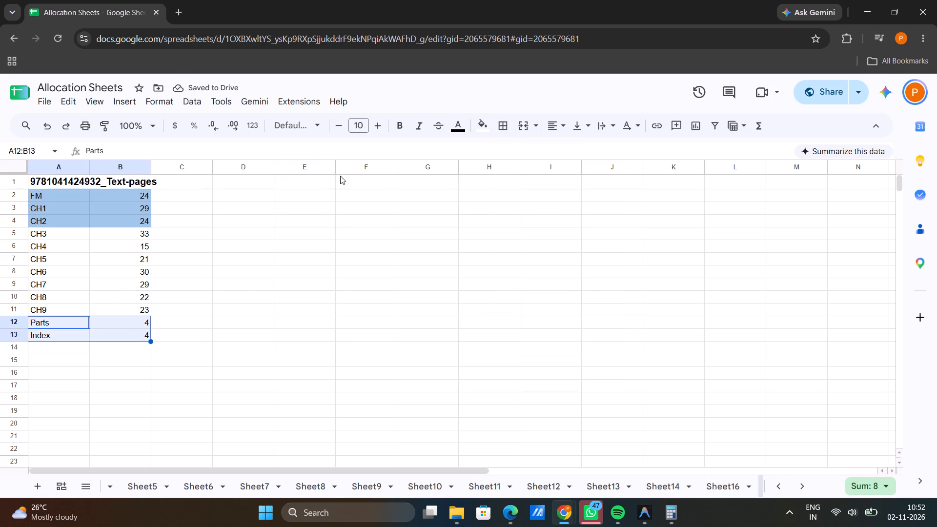
pyautogui.click(480, 129)
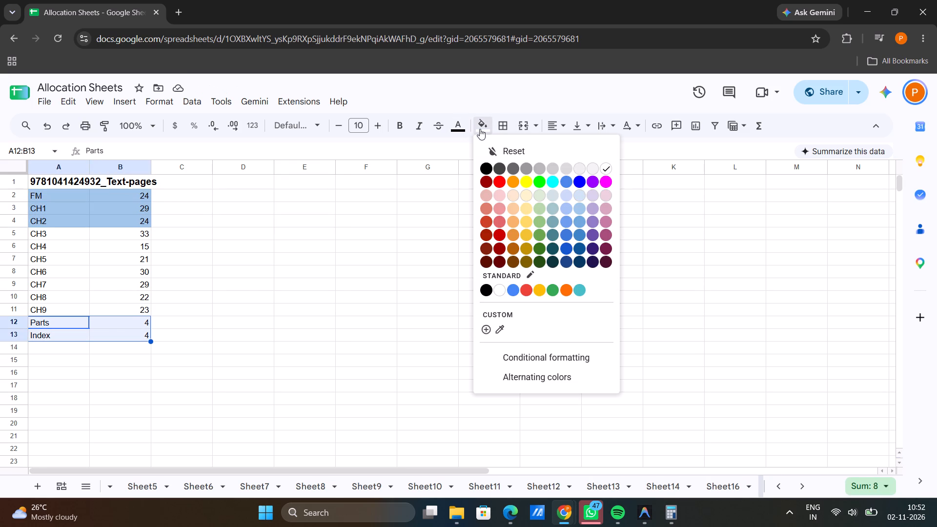
pyautogui.click(579, 209)
pyautogui.click(213, 259)
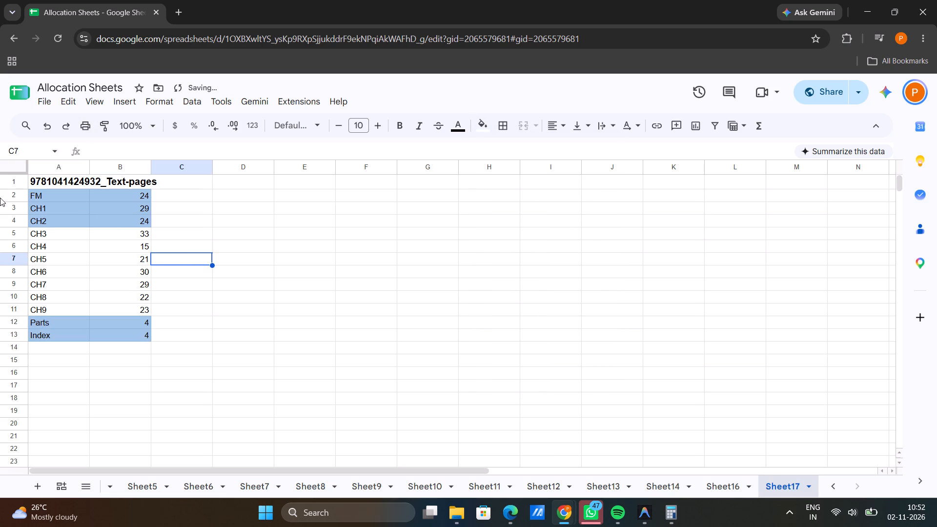
# Copy the FM, CH1 and CH2 rows, cells A2:B4, to a separate block starting at cell E2.
pyautogui.moveTo(33, 192); pyautogui.dragTo(118, 212)
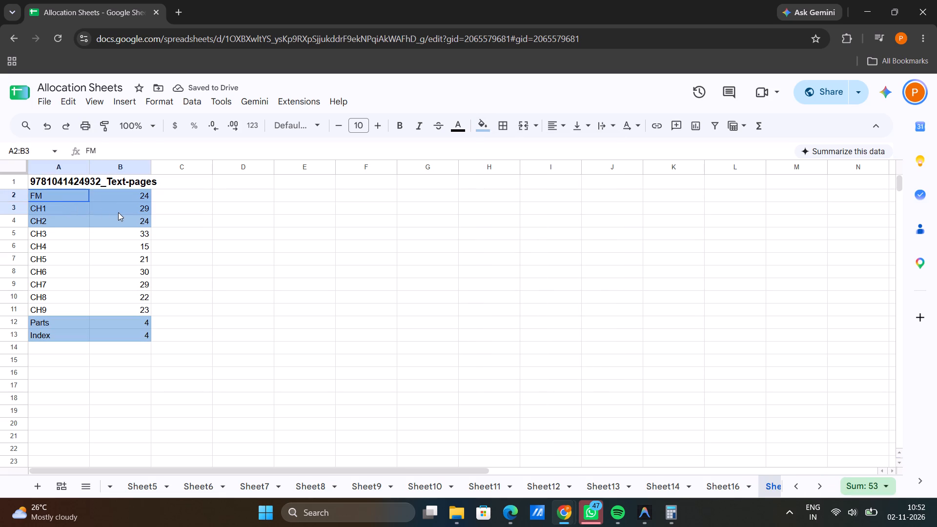
pyautogui.moveTo(118, 212); pyautogui.dragTo(146, 222)
pyautogui.hotkey('ctrl', 'c')
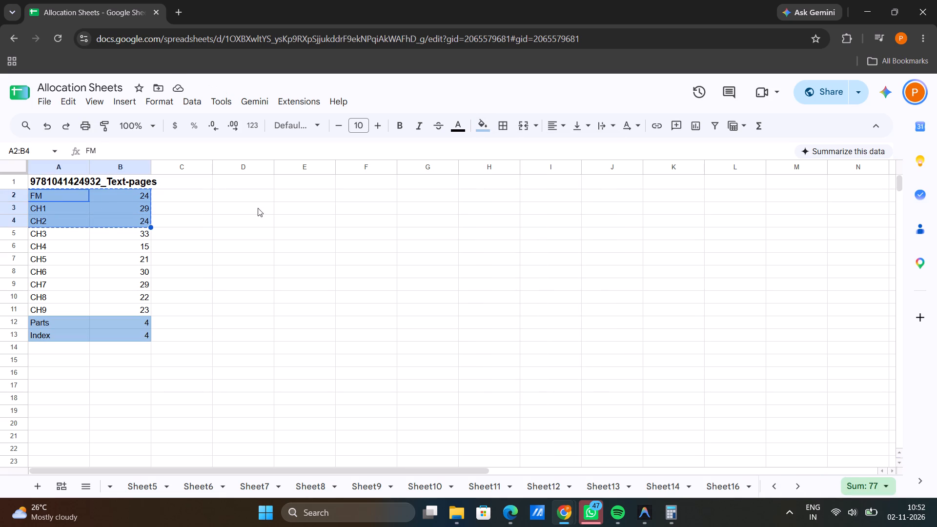
pyautogui.click(316, 202)
pyautogui.hotkey('ctrl', 'v')
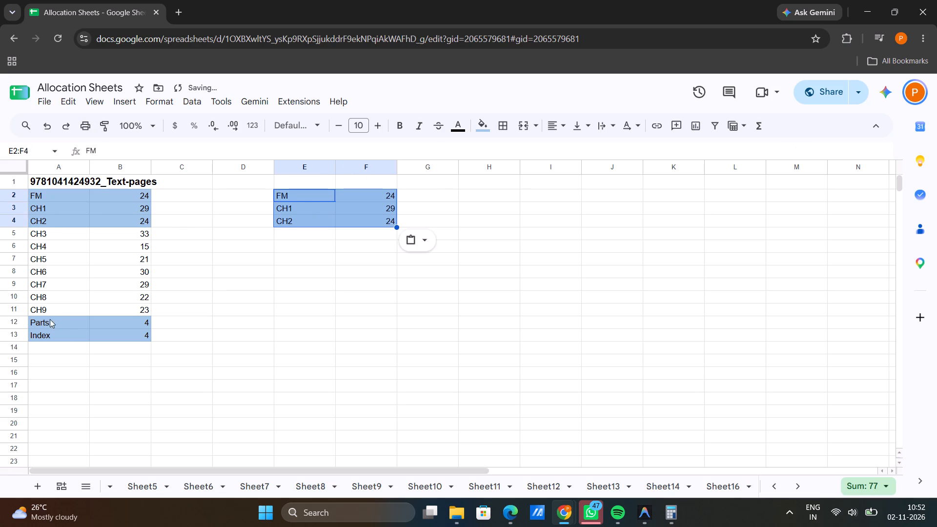
# Copy the Parts and Index rows, cells A12:B13, to cell E5 beneath the copied CH2 row.
pyautogui.moveTo(40, 321); pyautogui.dragTo(151, 332)
pyautogui.hotkey('ctrl', 'c')
pyautogui.click(288, 238)
pyautogui.hotkey('ctrl', 'v')
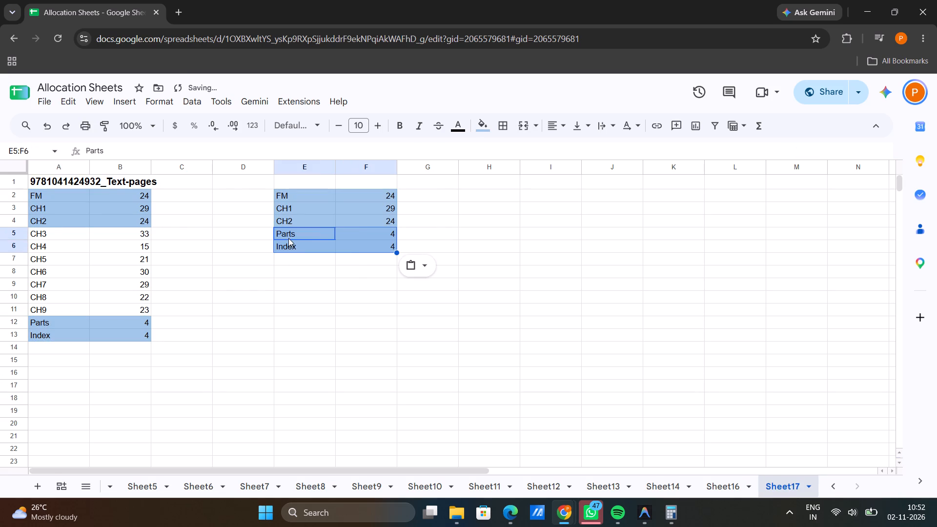
pyautogui.click(351, 263)
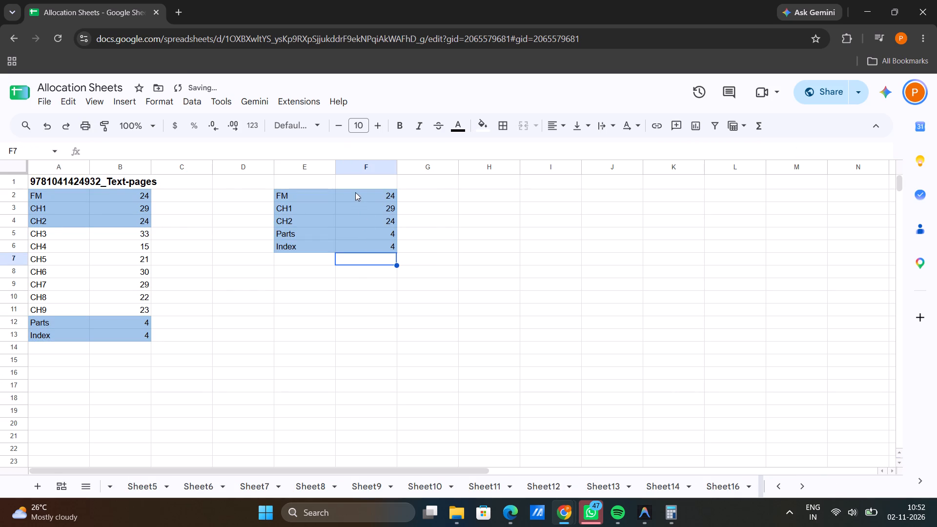
# Select page counts F2:F6 in the copied block to check their combined total.
pyautogui.moveTo(355, 192); pyautogui.dragTo(371, 248)
pyautogui.click(373, 290)
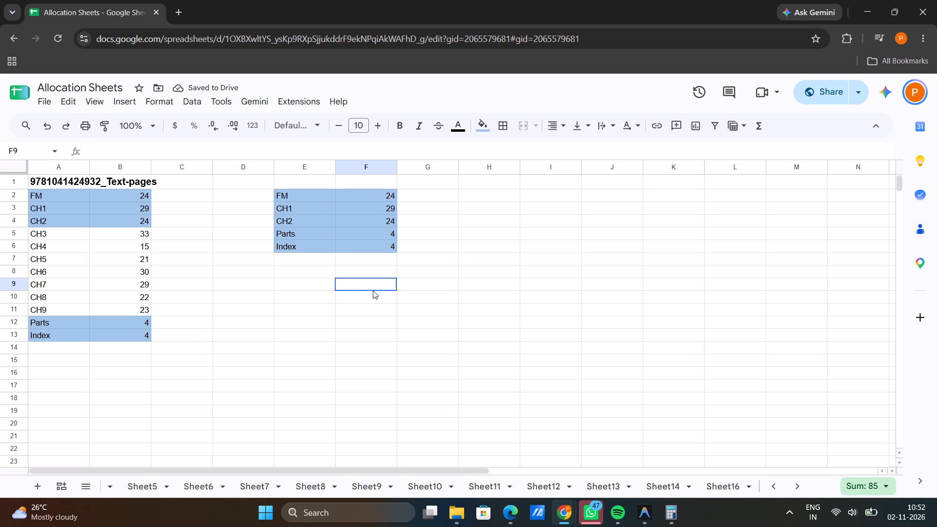
# Fill the CH3, CH4 and CH5 rows, cells A5:B7, with dark purple.
pyautogui.click(39, 232)
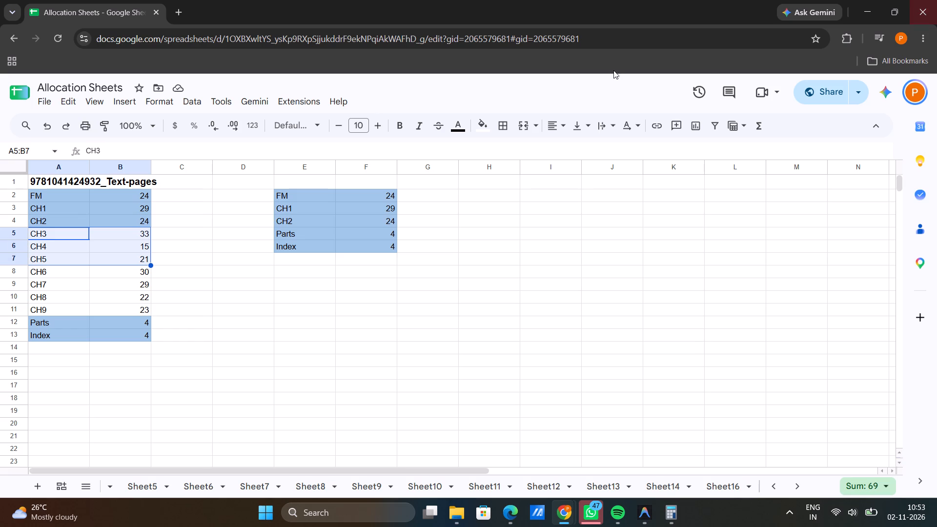
pyautogui.click(486, 127)
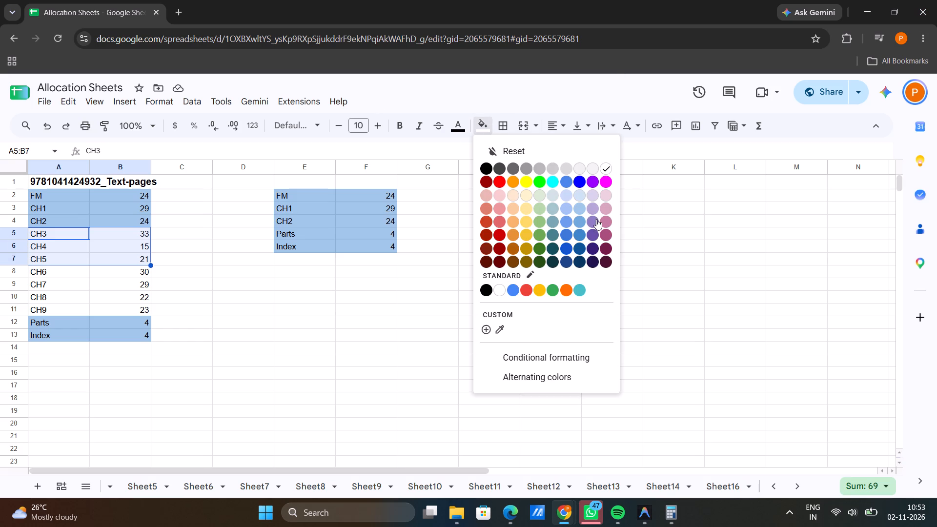
pyautogui.click(594, 234)
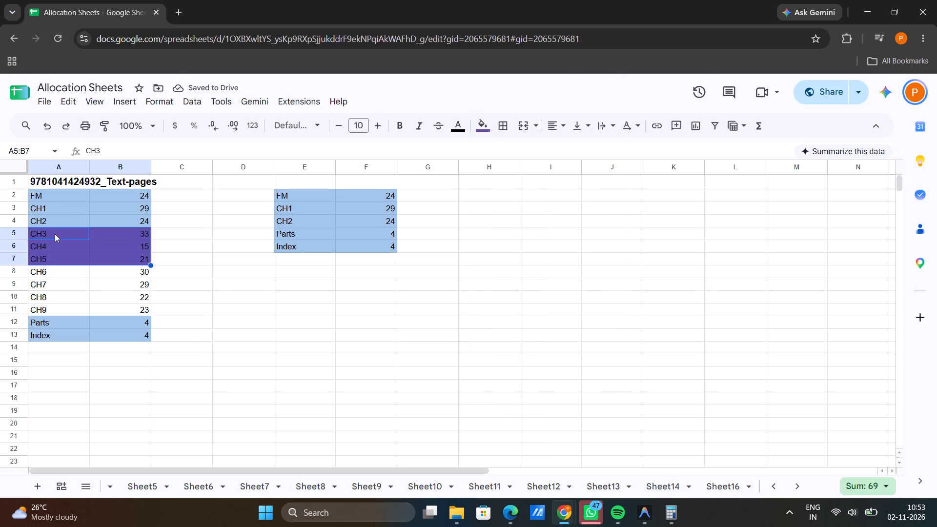
# Copy the CH3, CH4 and CH5 rows, cells A5:B7, to a separate block starting at cell H4.
pyautogui.click(35, 234)
pyautogui.moveTo(35, 234); pyautogui.dragTo(103, 259)
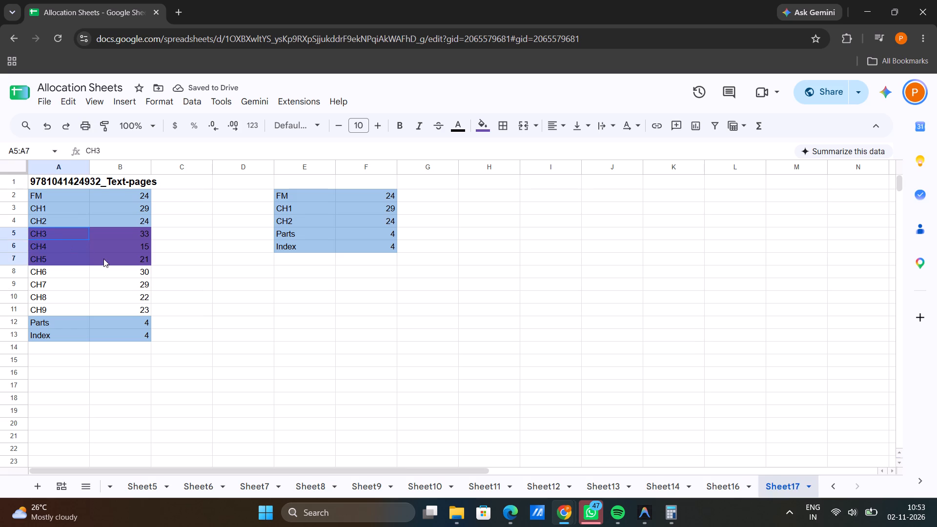
pyautogui.moveTo(103, 259); pyautogui.dragTo(148, 262)
pyautogui.hotkey('ctrl', 'c')
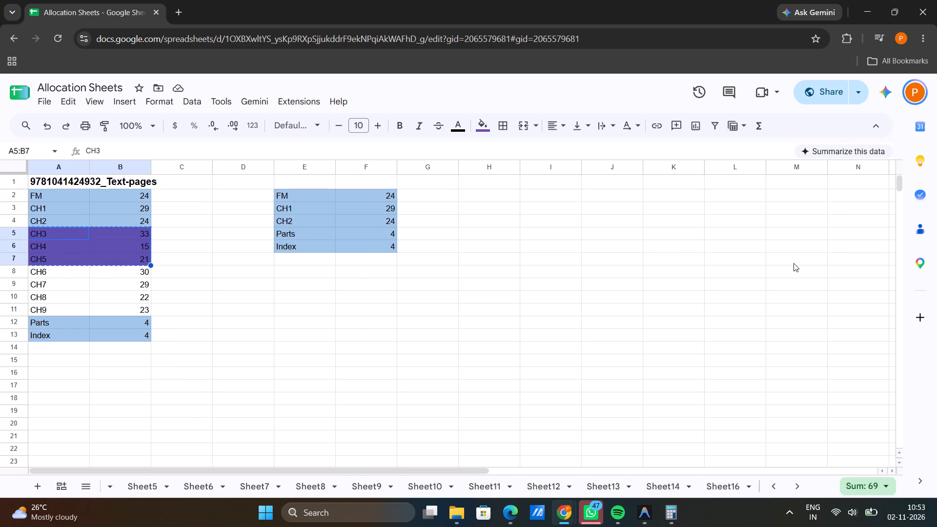
pyautogui.click(478, 221)
pyautogui.hotkey('ctrl', 'v')
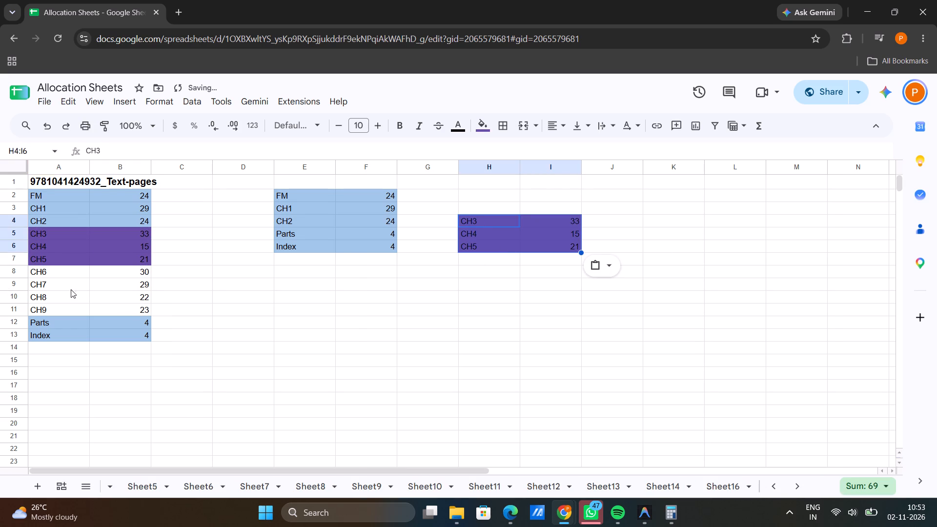
# Copy the CH8 row, cells A10:B10, to cell H7 beneath the copied CH5 row.
pyautogui.moveTo(44, 296); pyautogui.dragTo(143, 295)
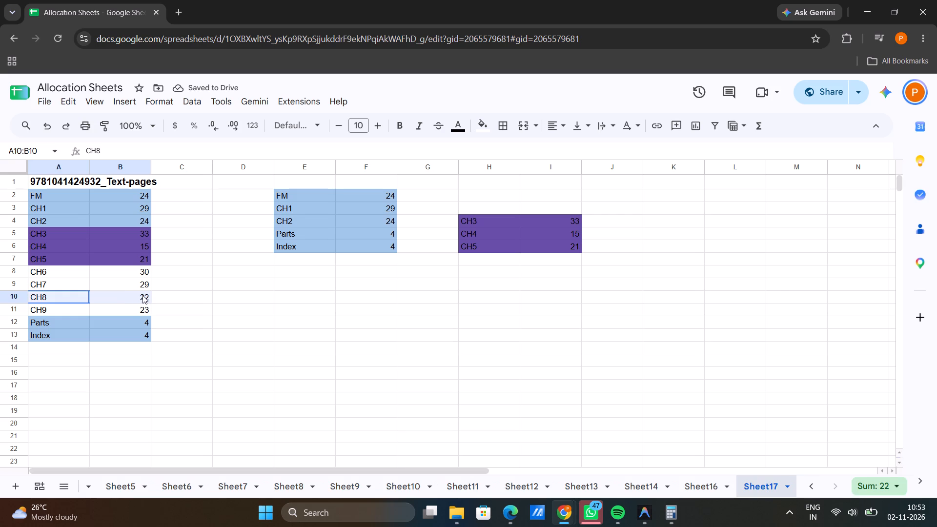
pyautogui.moveTo(143, 295); pyautogui.dragTo(145, 295)
pyautogui.hotkey('ctrl', 'c')
pyautogui.click(466, 262)
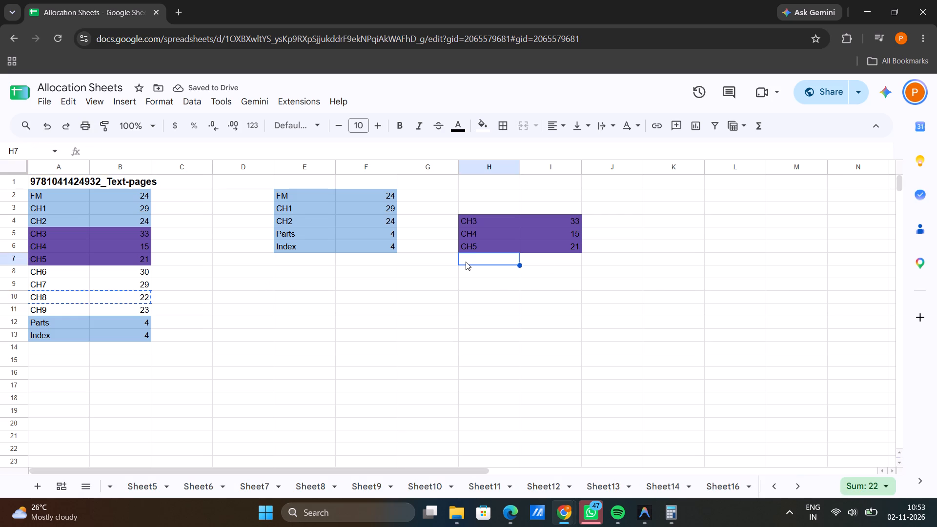
pyautogui.hotkey('ctrl', 'v')
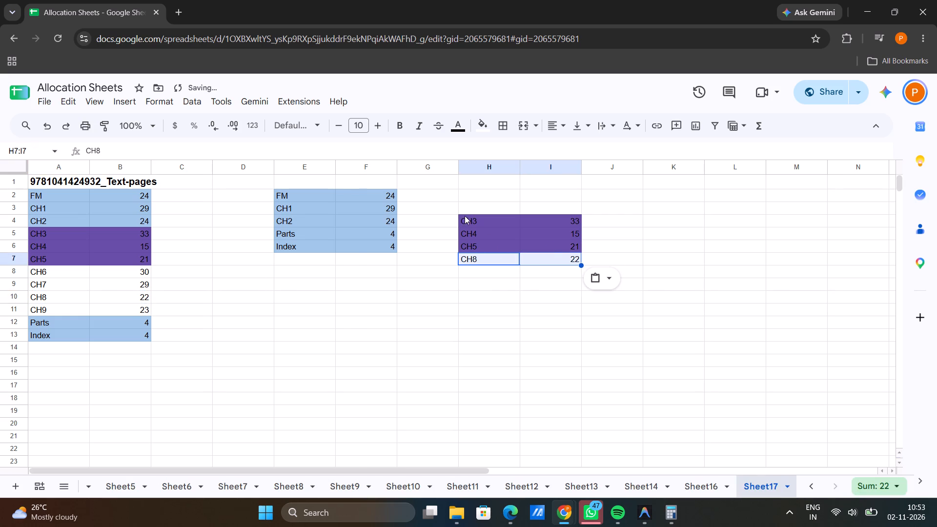
# Select the second copied block with CH3, CH4, CH5 and CH8 to check its combined page total.
pyautogui.moveTo(465, 216); pyautogui.dragTo(573, 261)
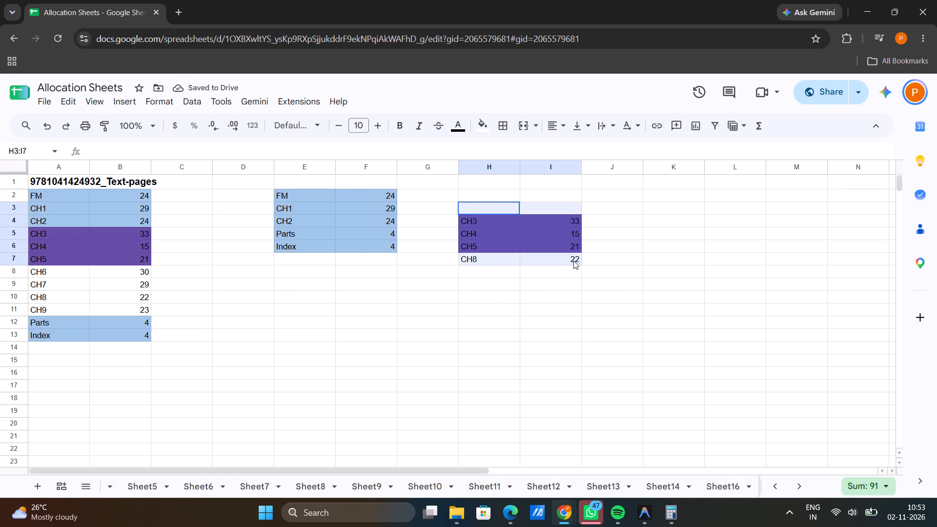
pyautogui.moveTo(573, 261); pyautogui.dragTo(578, 260)
pyautogui.click(565, 285)
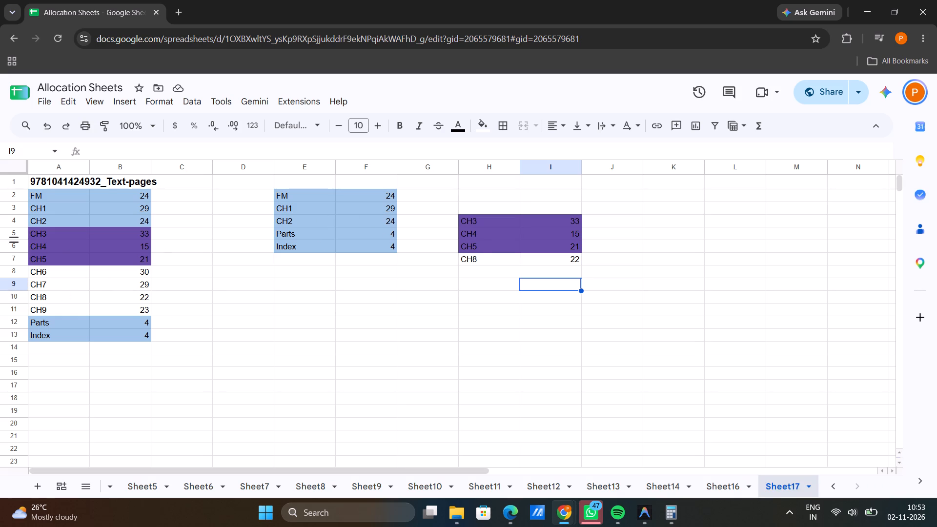
# Change the fill of the CH3, CH4 and CH5 rows, cells A5:B7, to light orange-yellow.
pyautogui.moveTo(37, 231); pyautogui.dragTo(146, 263)
pyautogui.click(485, 126)
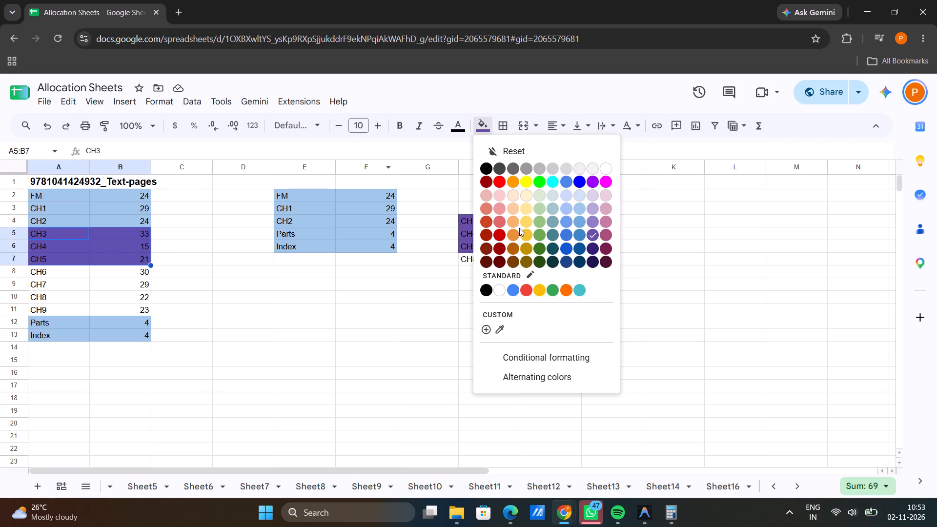
pyautogui.click(528, 221)
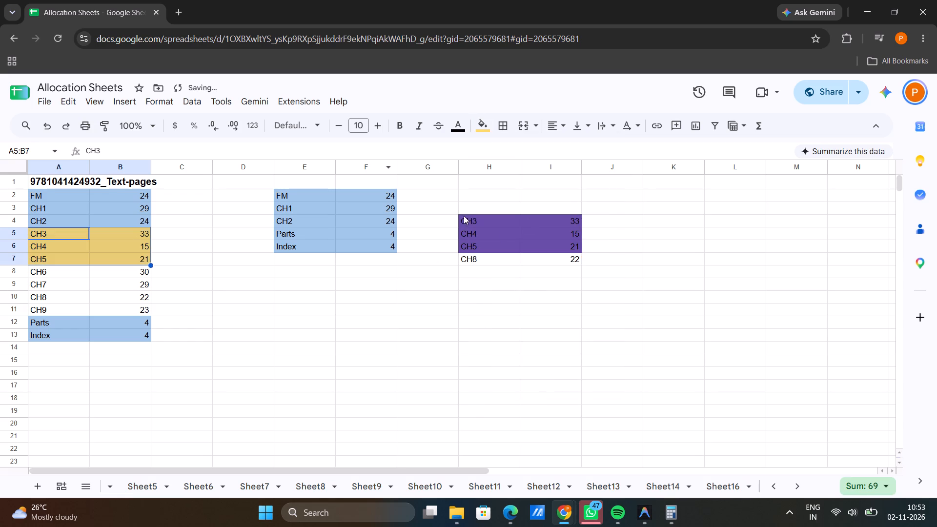
# Fill cells H3:J7, covering the copied CH3, CH4, CH5 and CH8 rows, with the same light orange-yellow.
pyautogui.moveTo(464, 215); pyautogui.dragTo(583, 266)
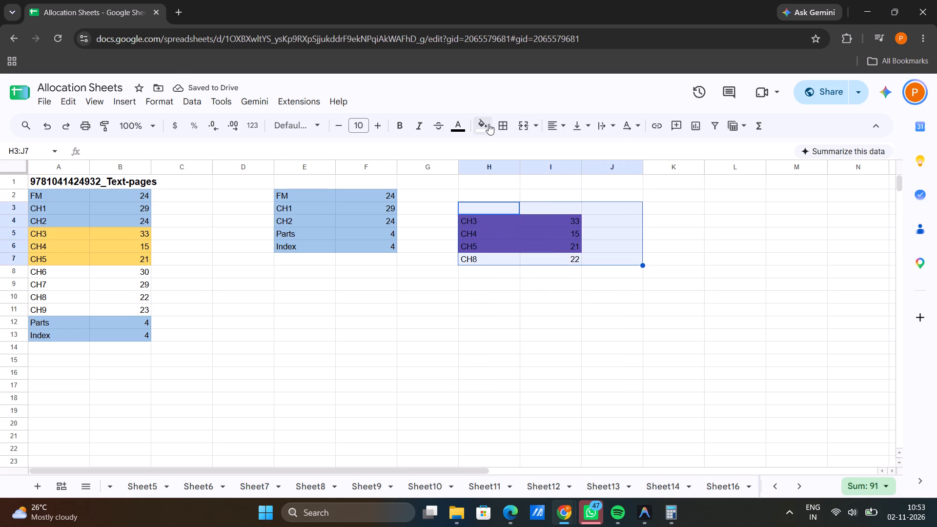
pyautogui.click(478, 127)
pyautogui.click(528, 223)
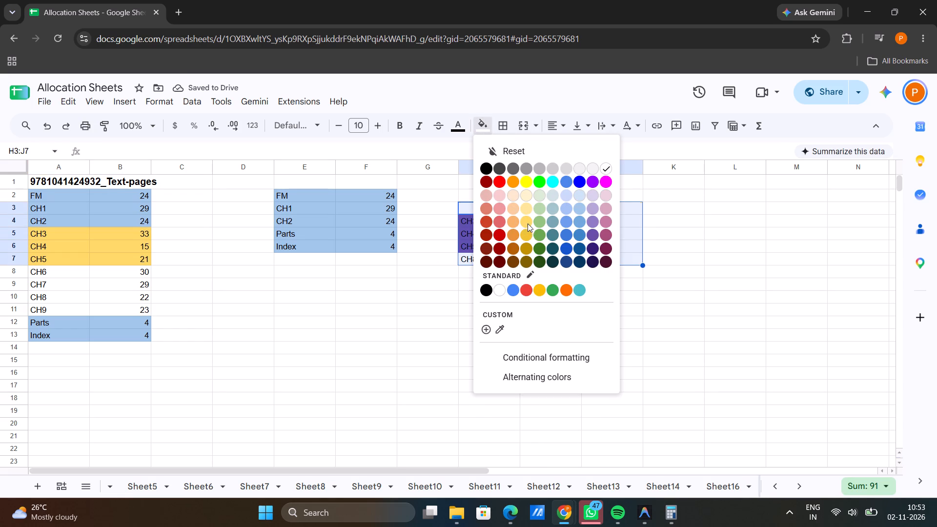
pyautogui.click(506, 230)
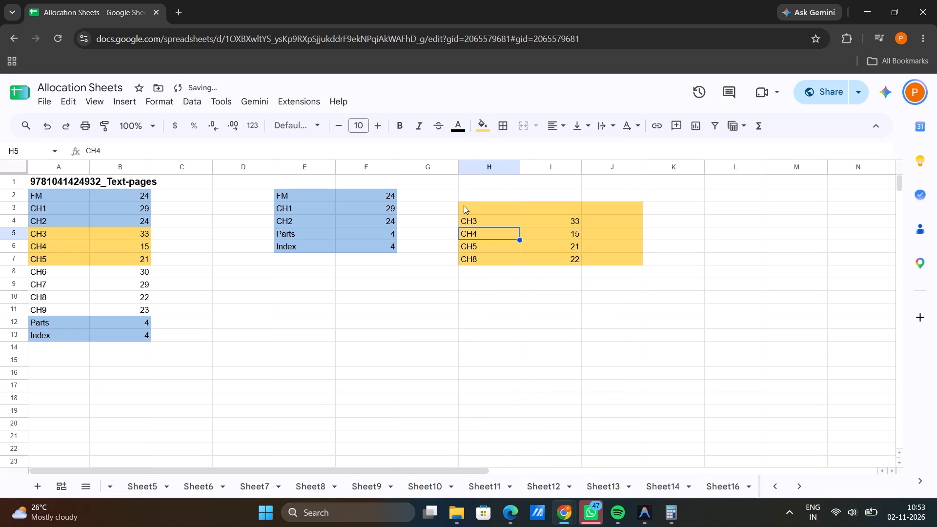
# Set the surplus coloured cells around the copied block, H3:J3 and J4:J7, back to white fill.
pyautogui.moveTo(460, 204); pyautogui.dragTo(608, 209)
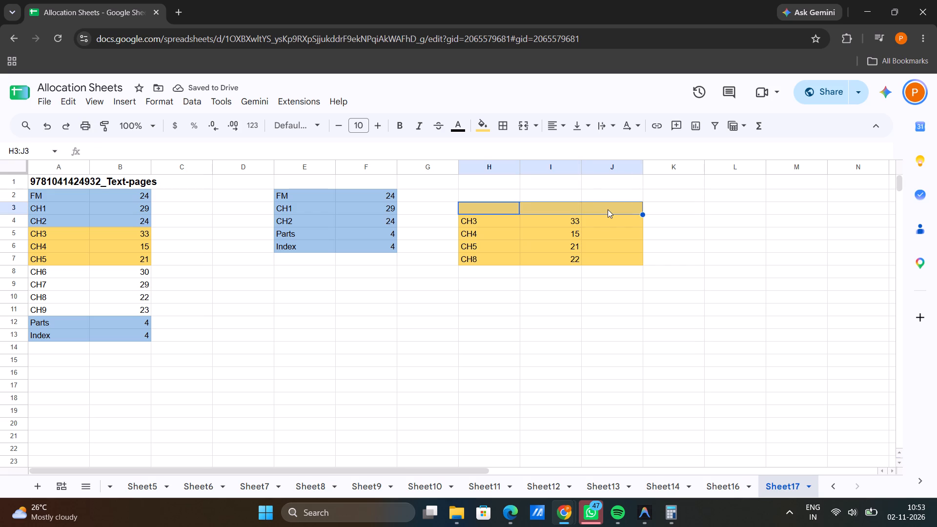
pyautogui.rightClick(608, 209)
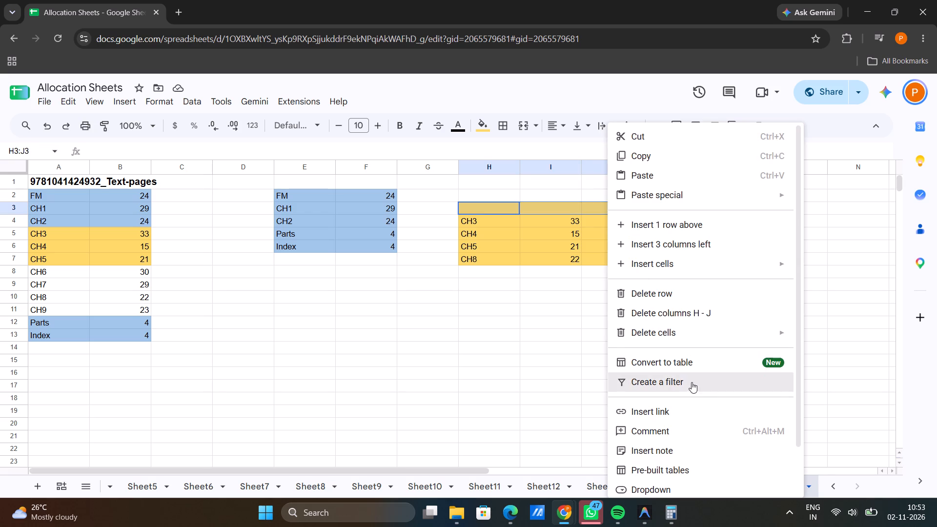
pyautogui.click(478, 132)
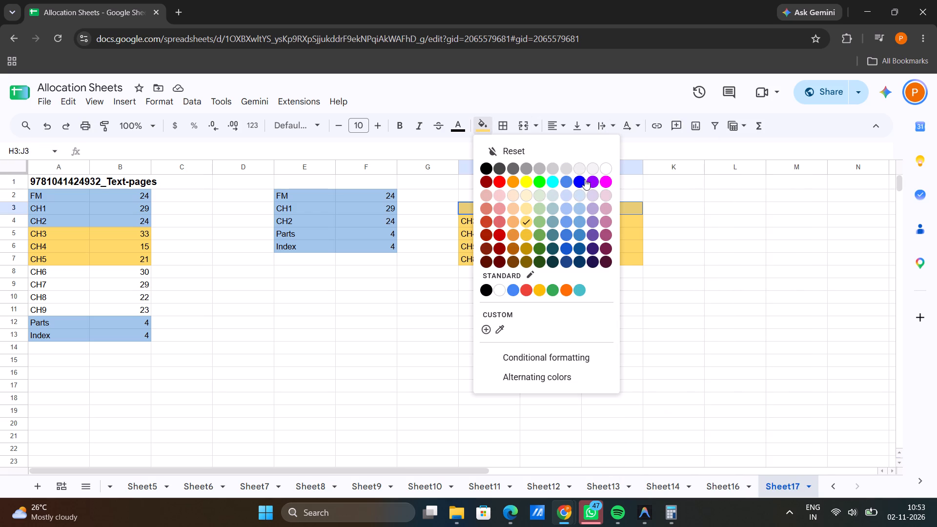
pyautogui.click(608, 169)
pyautogui.click(604, 320)
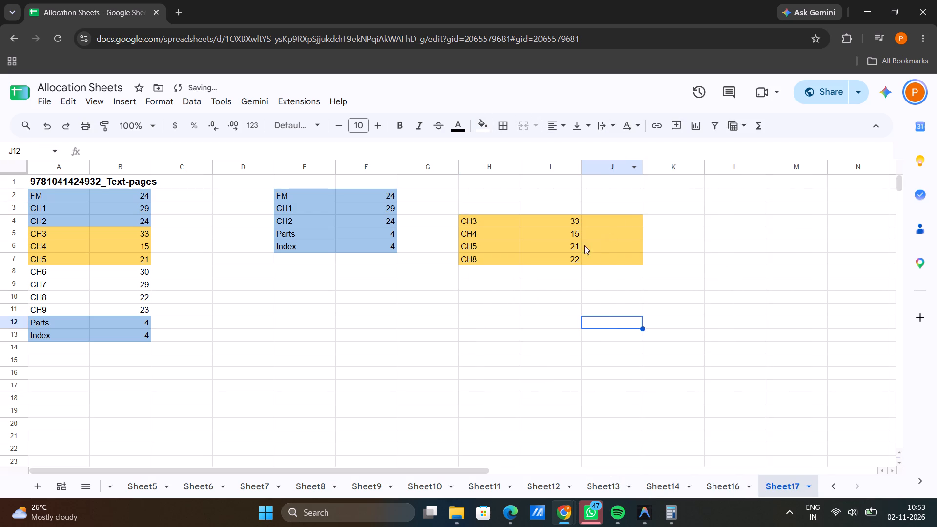
pyautogui.click(595, 229)
pyautogui.moveTo(593, 219); pyautogui.dragTo(607, 226)
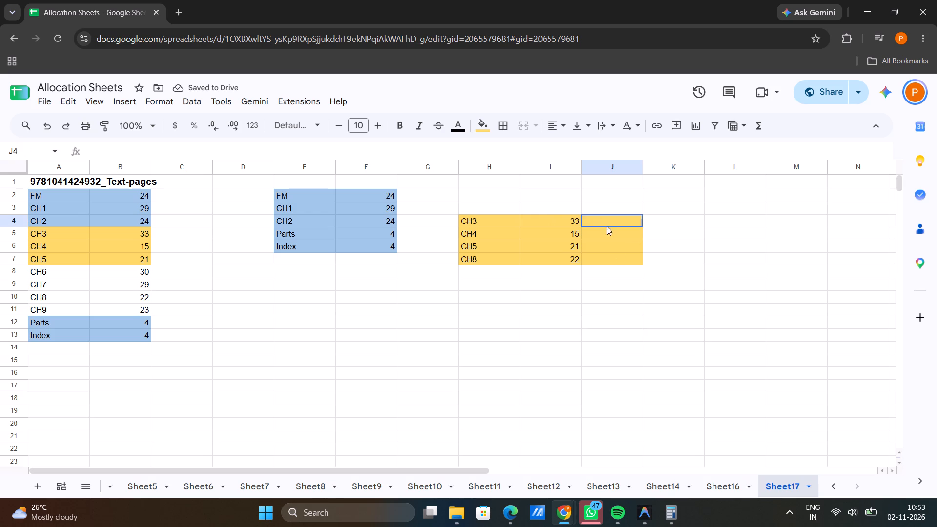
pyautogui.moveTo(607, 226); pyautogui.dragTo(623, 260)
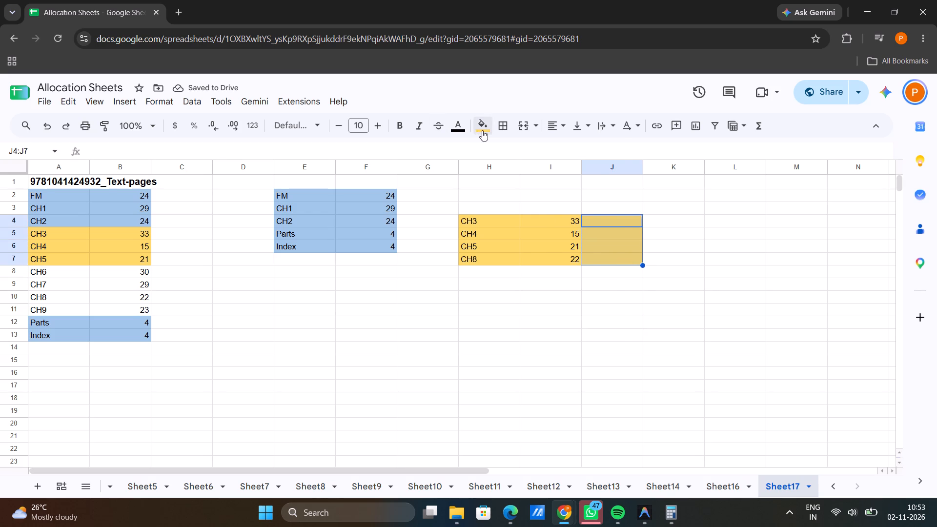
pyautogui.click(482, 130)
pyautogui.click(604, 167)
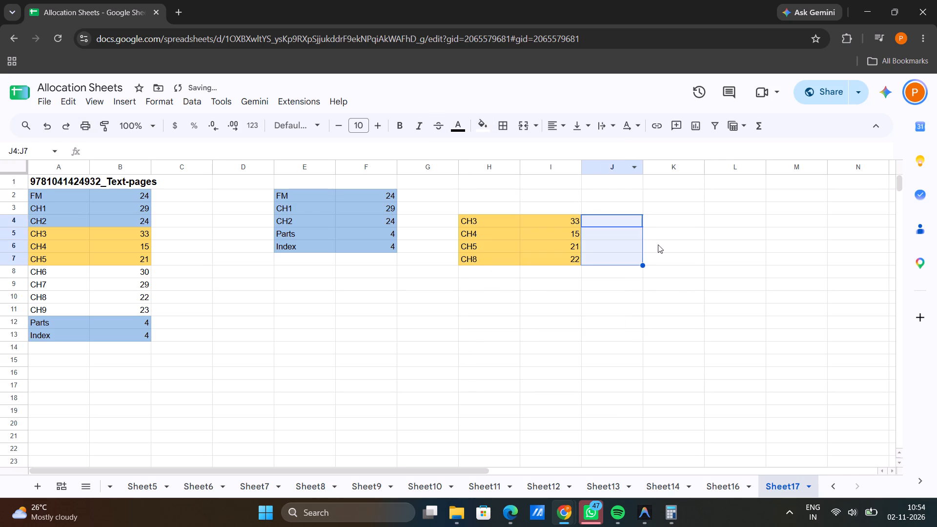
pyautogui.click(685, 283)
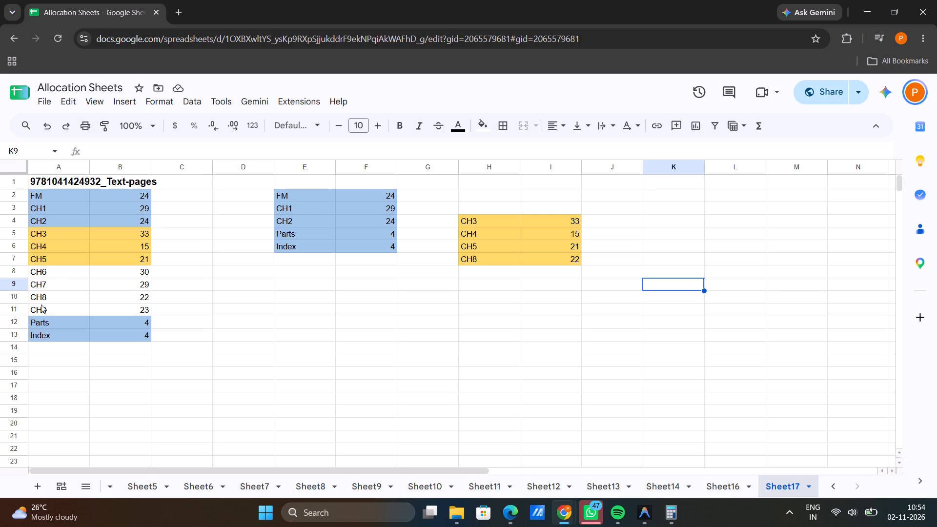
# Select the CH8 count, and the CH6 and CH7 page counts in B8:B9, to check their totals.
pyautogui.moveTo(41, 298); pyautogui.dragTo(146, 303)
pyautogui.click(146, 297)
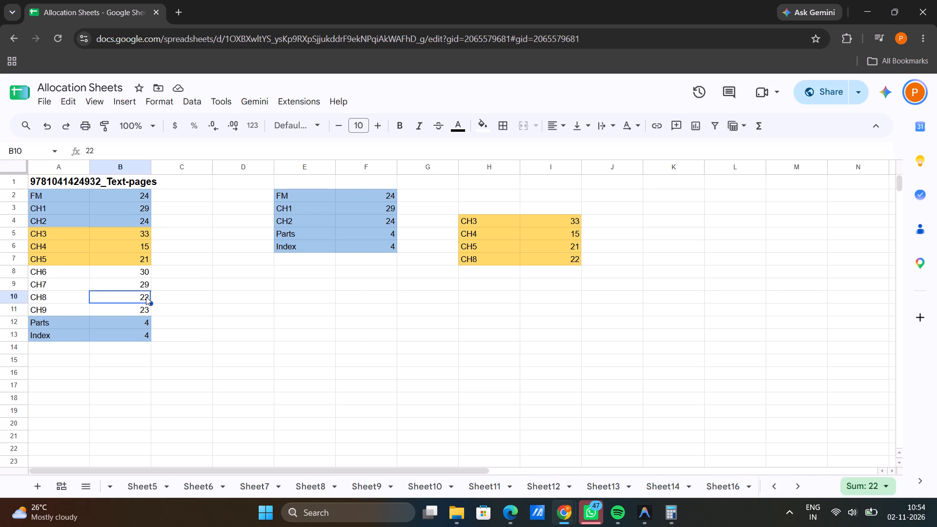
pyautogui.click(127, 271)
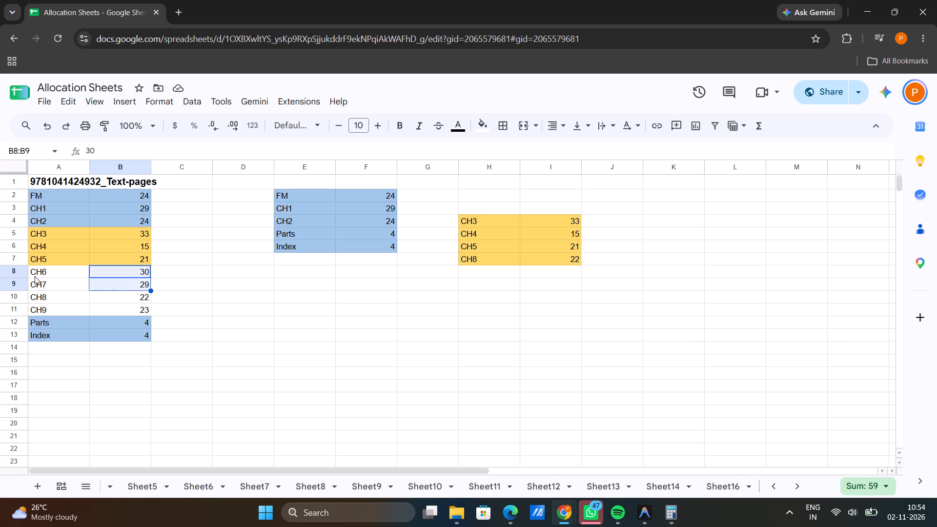
# Fill the CH6, CH7 and CH9 rows, cells A8:B9 and A11:B11, with light green.
pyautogui.moveTo(35, 269); pyautogui.dragTo(139, 288)
pyautogui.hotkey('ctrl', 'c')
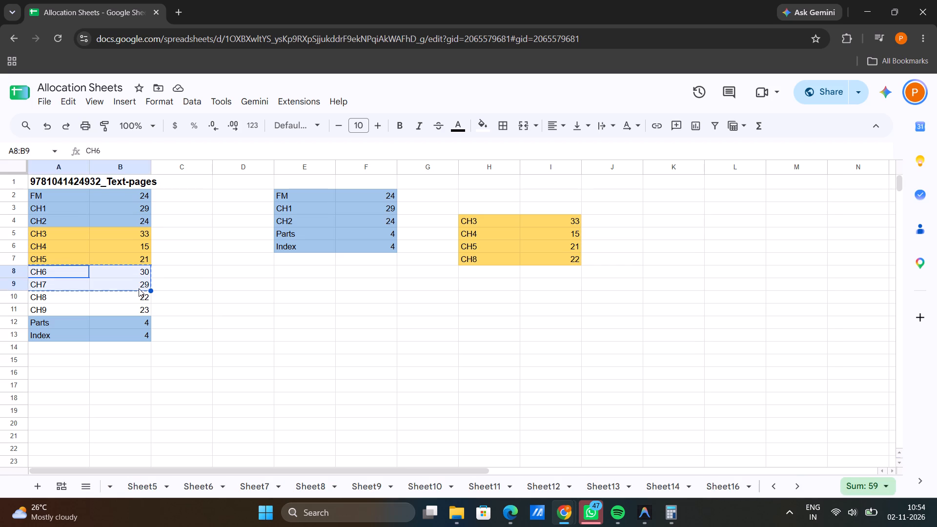
pyautogui.click(485, 123)
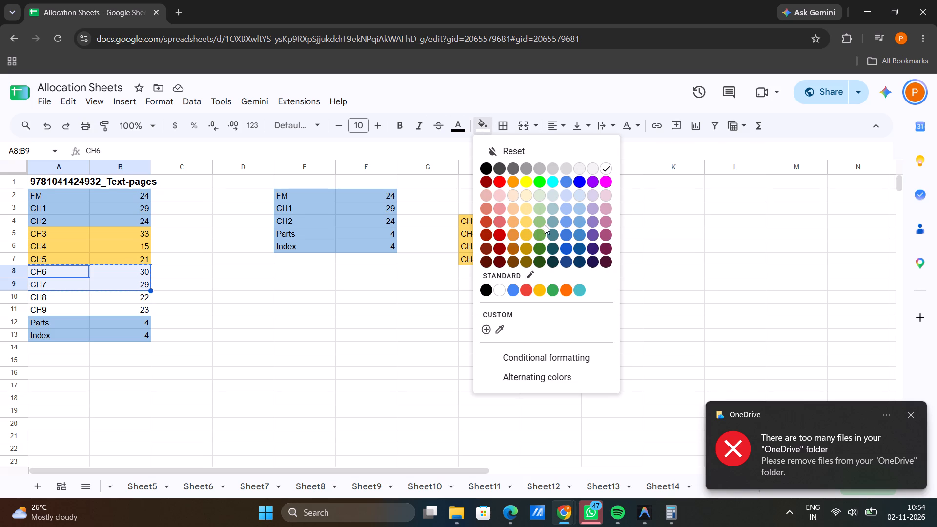
pyautogui.click(543, 224)
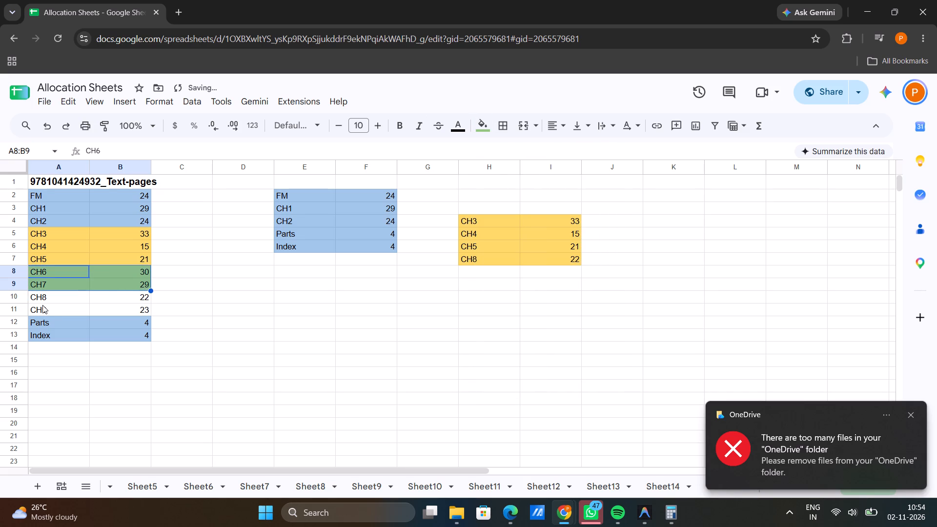
pyautogui.click(42, 305)
pyautogui.moveTo(39, 309); pyautogui.dragTo(133, 314)
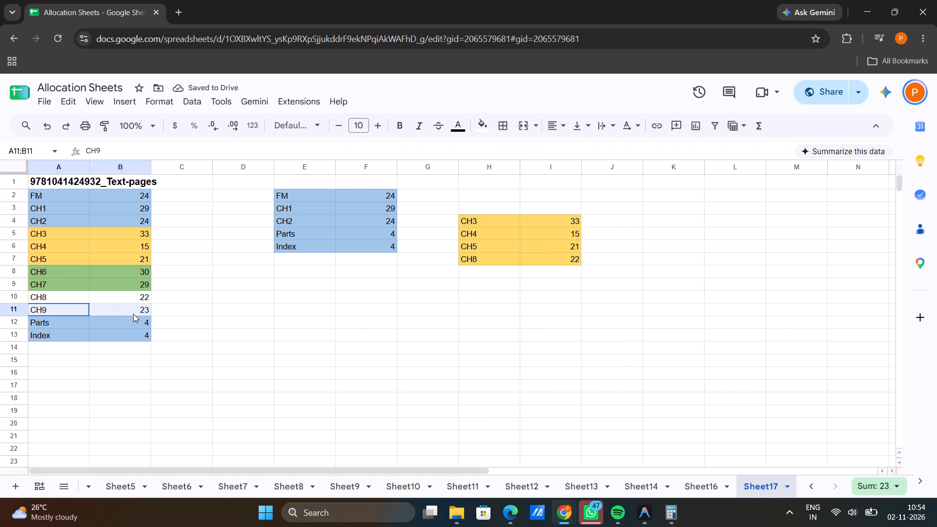
pyautogui.moveTo(133, 314); pyautogui.dragTo(143, 312)
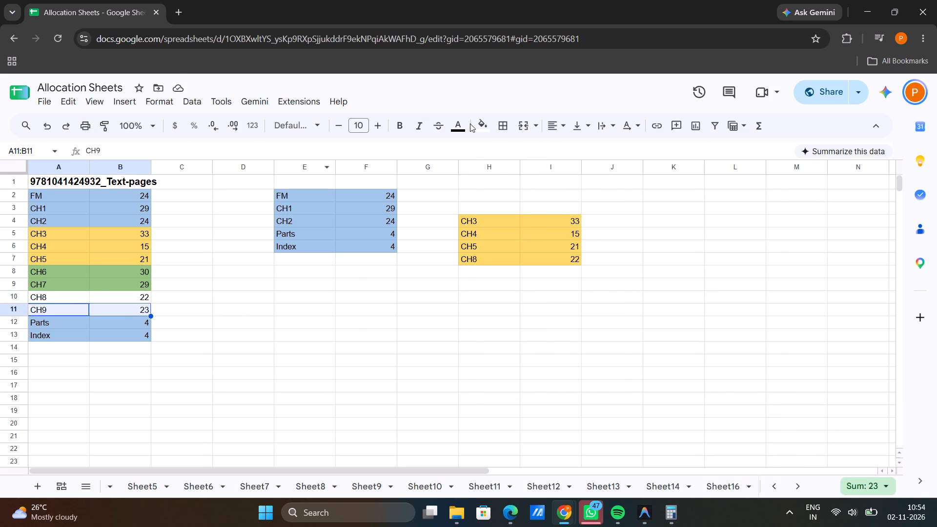
pyautogui.click(479, 126)
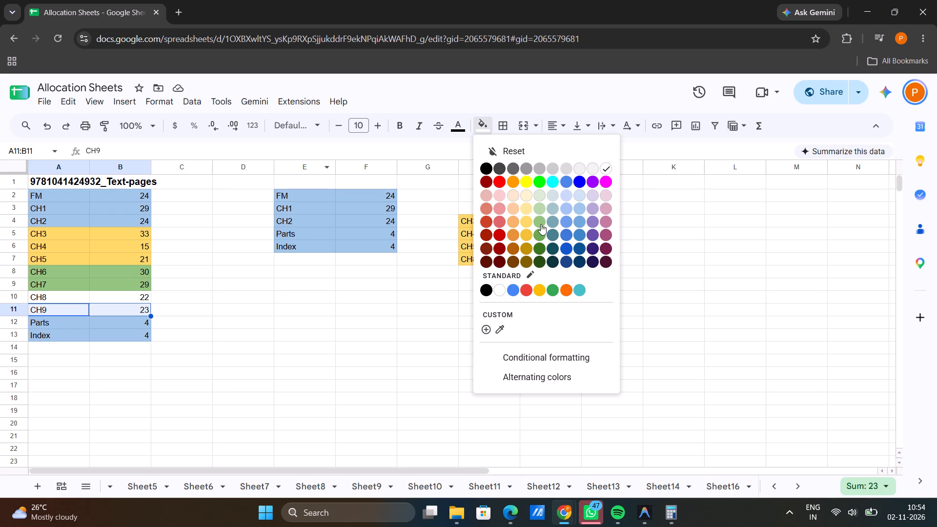
pyautogui.click(541, 220)
pyautogui.click(72, 329)
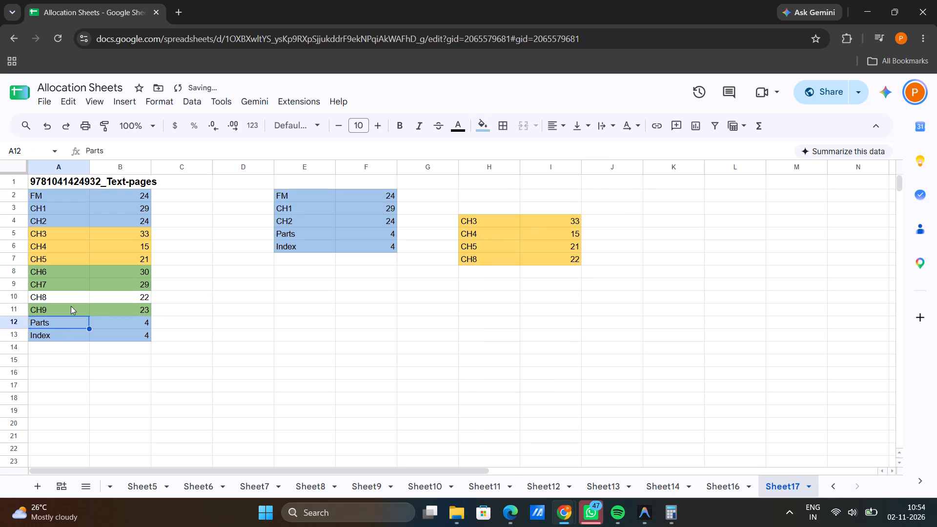
# Copy the green CH6 and CH7 rows, cells A8:B9, to a separate block starting at cell E10.
pyautogui.moveTo(33, 268); pyautogui.dragTo(162, 284)
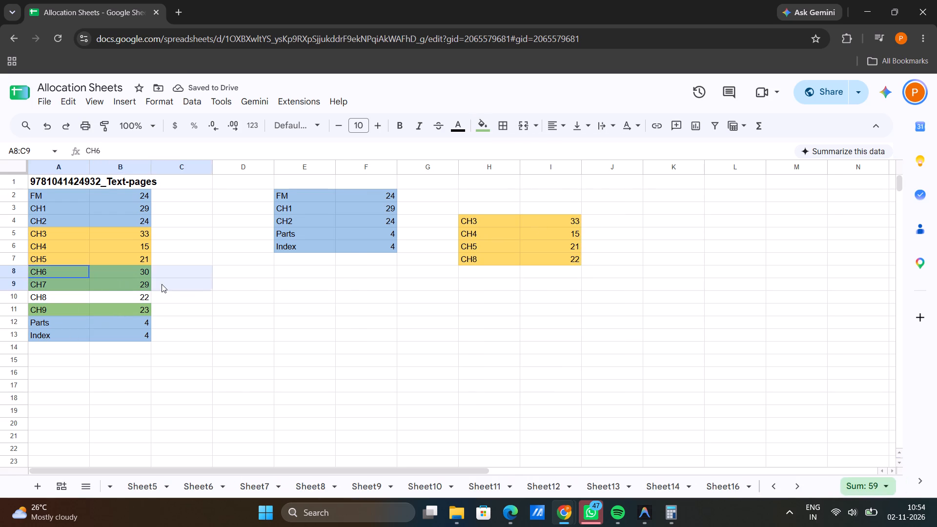
pyautogui.moveTo(162, 284); pyautogui.dragTo(147, 285)
pyautogui.hotkey('ctrl', 'c')
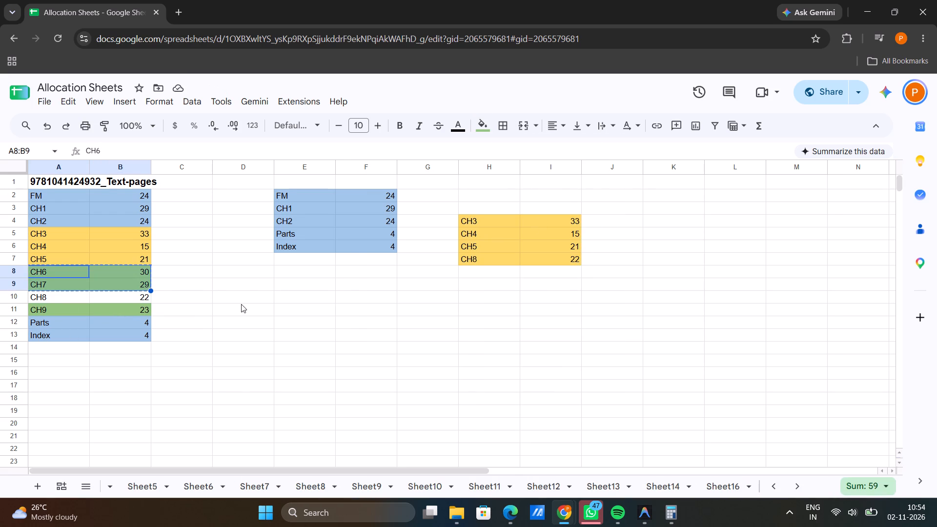
pyautogui.click(278, 300)
pyautogui.hotkey('ctrl', 'v')
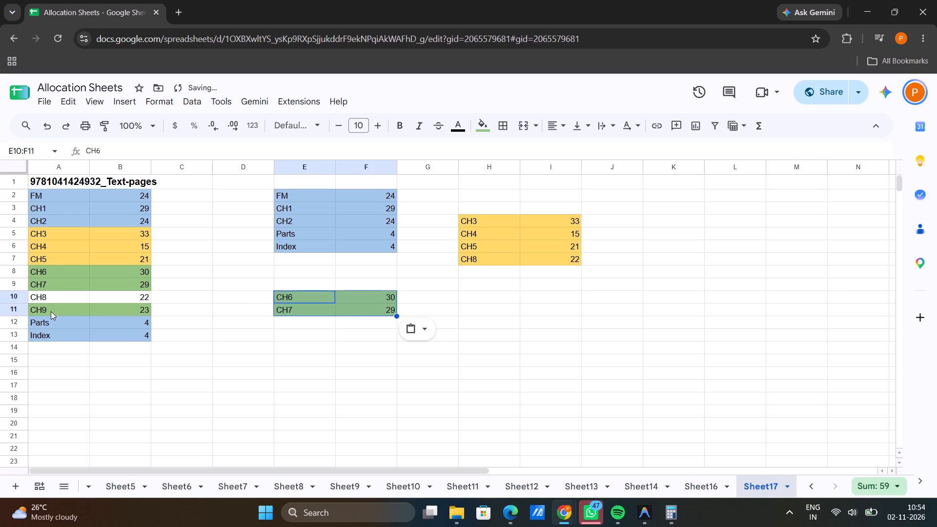
# Copy the green CH9 row, cells A11:B11, to cell E12 beneath the copied CH7 row.
pyautogui.moveTo(51, 311); pyautogui.dragTo(148, 312)
pyautogui.hotkey('ctrl', 'c')
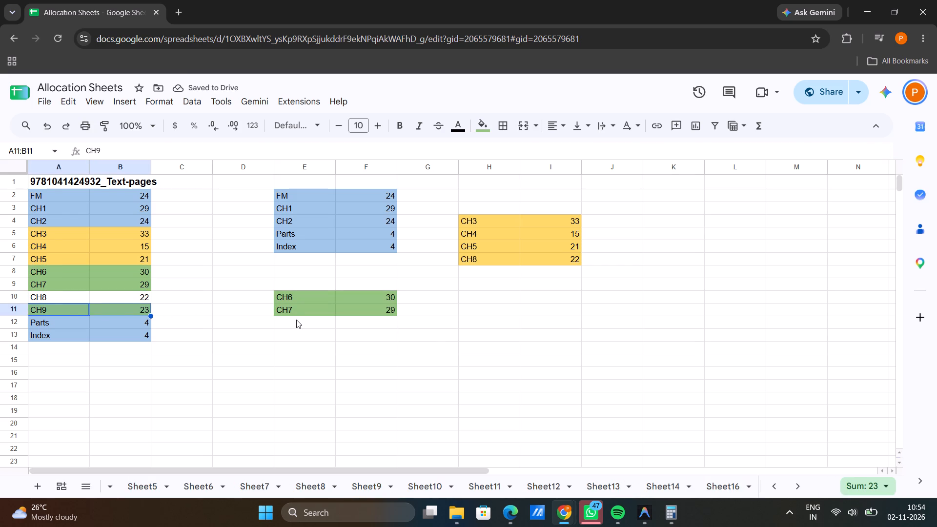
pyautogui.click(297, 320)
pyautogui.hotkey('ctrl', 'v')
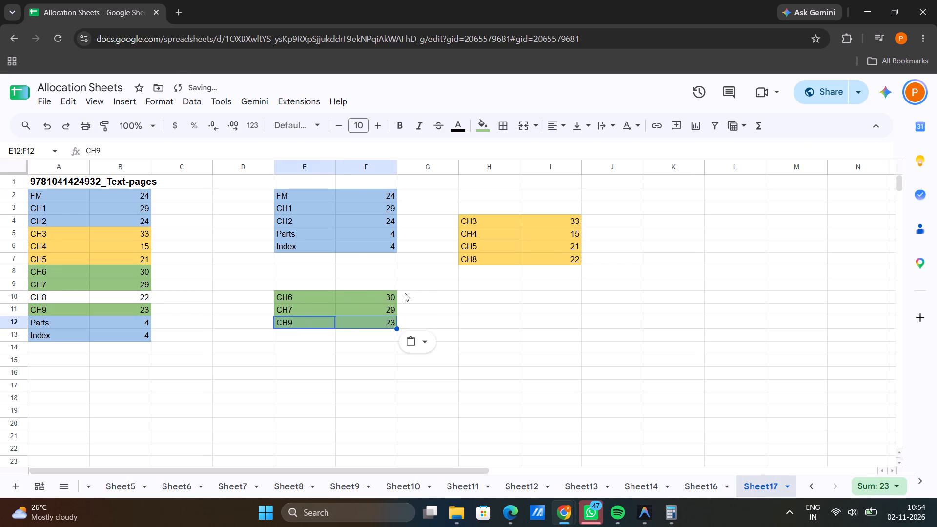
# Select the green block's page counts, cells F10:F12, to check their total.
pyautogui.moveTo(366, 293); pyautogui.dragTo(373, 322)
pyautogui.click(377, 356)
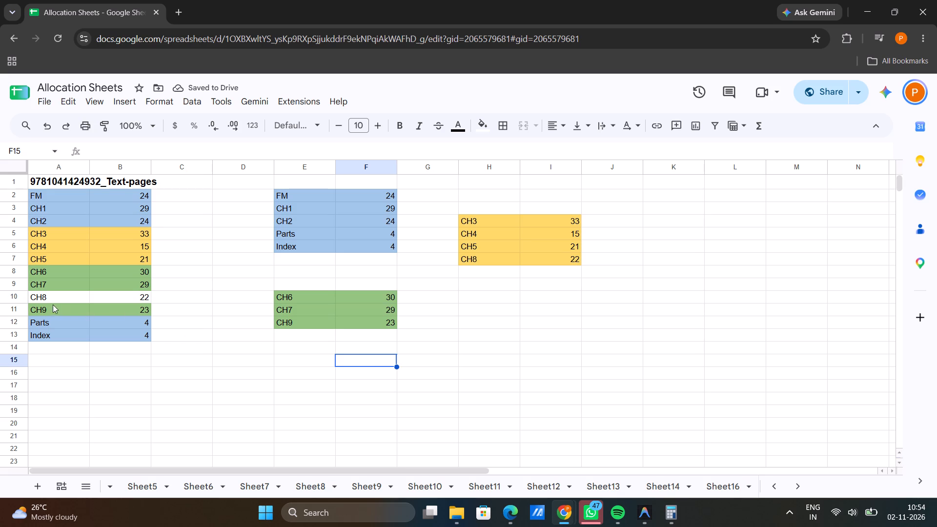
# Fill the CH8 row in the main list, cells A10:B10, with light yellow.
pyautogui.moveTo(34, 295); pyautogui.dragTo(147, 297)
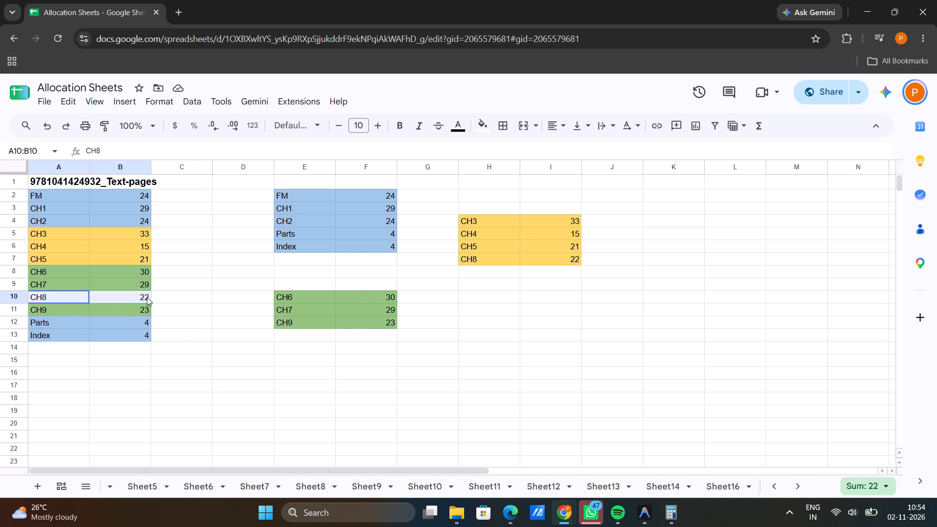
pyautogui.moveTo(147, 297); pyautogui.dragTo(145, 297)
pyautogui.click(486, 128)
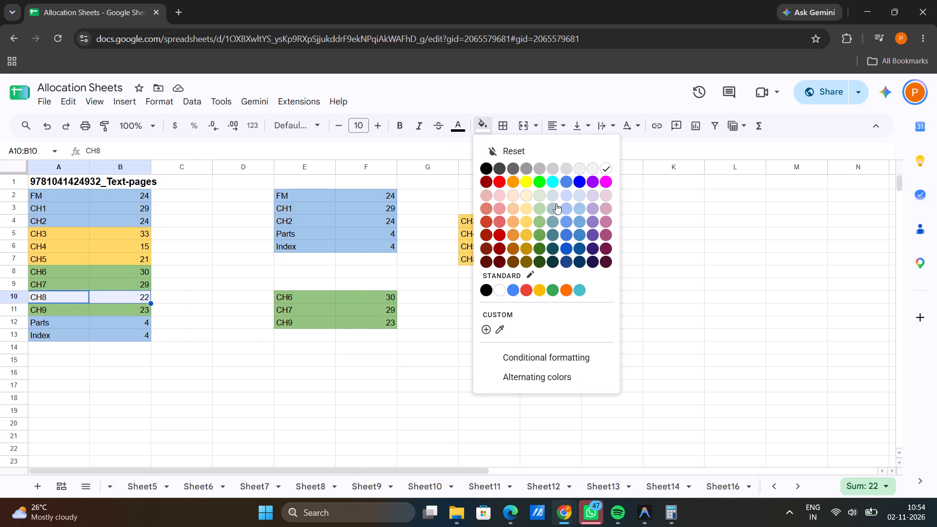
pyautogui.click(522, 203)
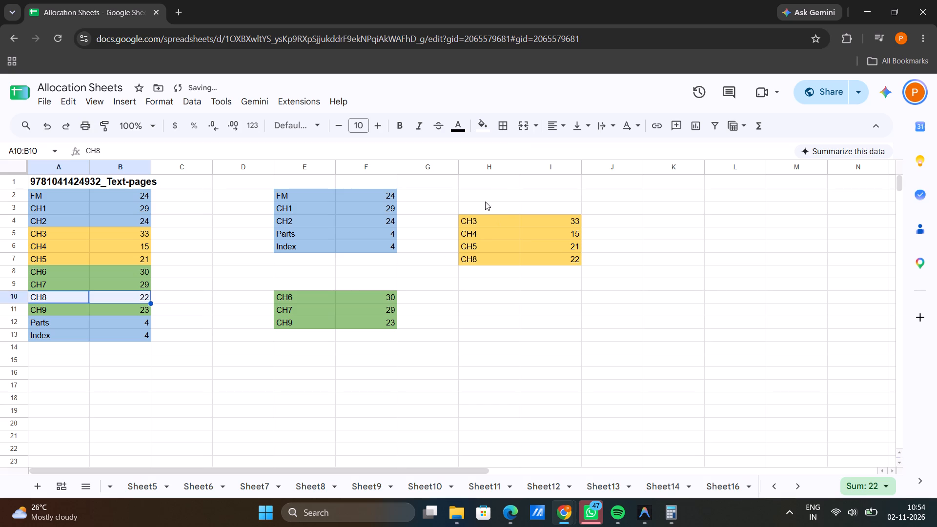
pyautogui.click(484, 128)
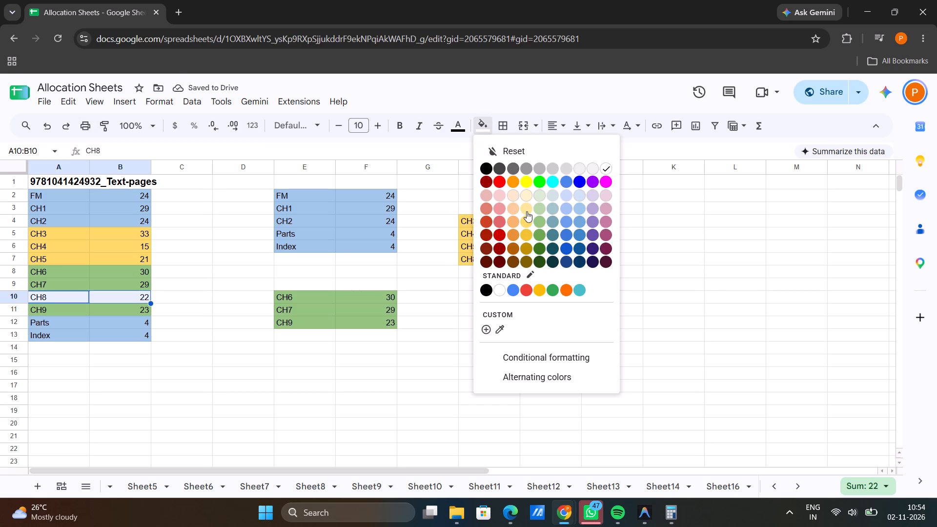
pyautogui.click(527, 211)
pyautogui.click(412, 395)
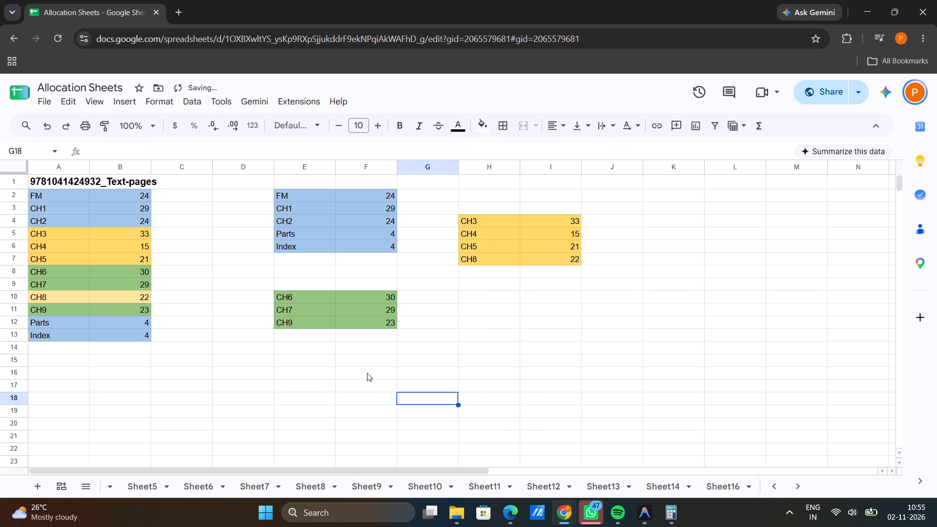
pyautogui.click(63, 324)
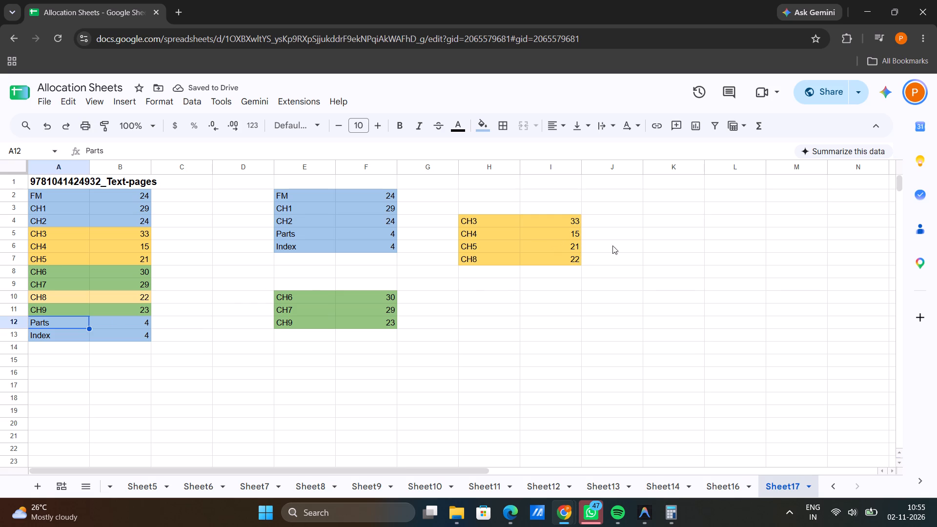
# Label the blocks with their assignees: Madhu in J7, Sanjaya in F7 and Priyanka in G12.
pyautogui.click(603, 261)
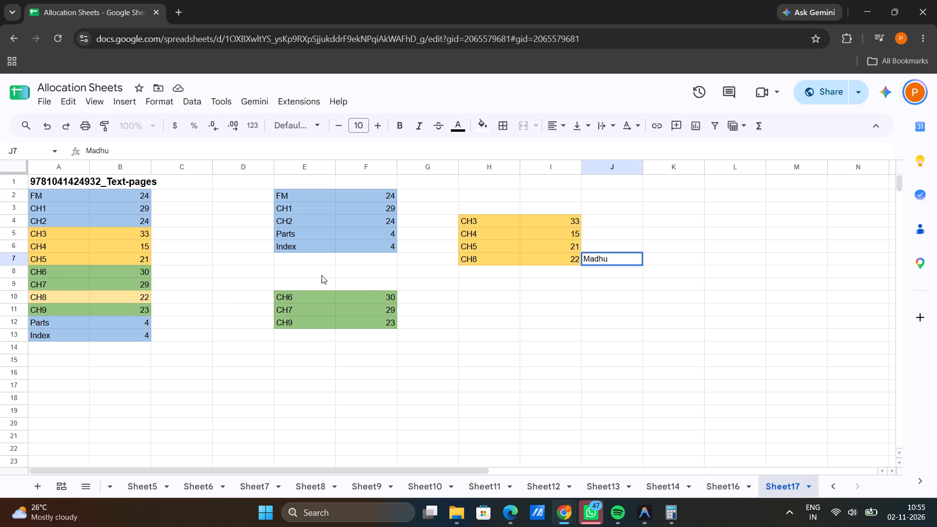
pyautogui.click(346, 259)
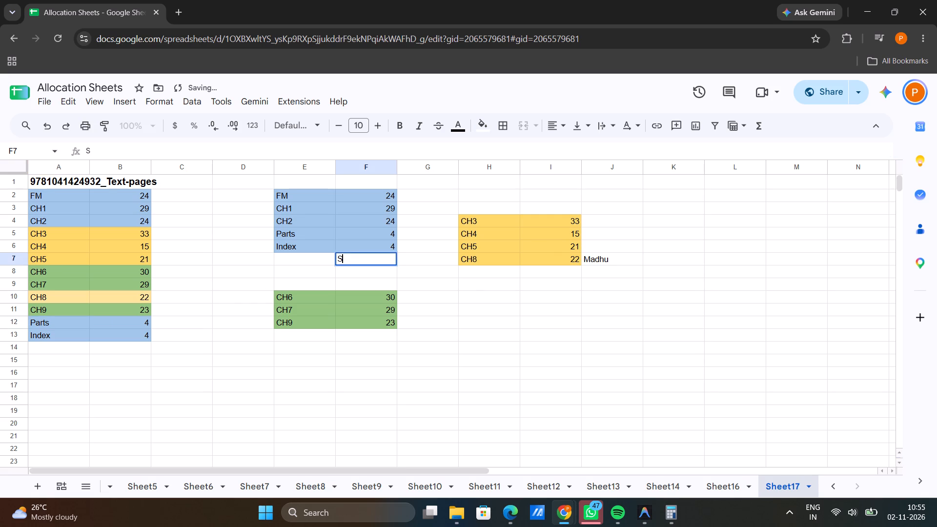
pyautogui.write('naja')
pyautogui.press('BackSpace')
pyautogui.press('BackSpace')
pyautogui.press('BackSpace')
pyautogui.press('BackSpace')
pyautogui.write('anjaya')
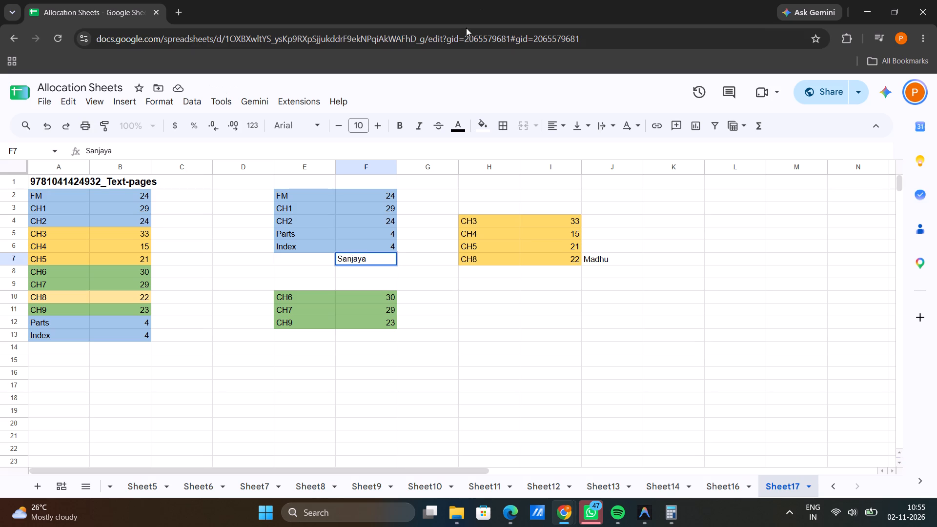
pyautogui.click(422, 318)
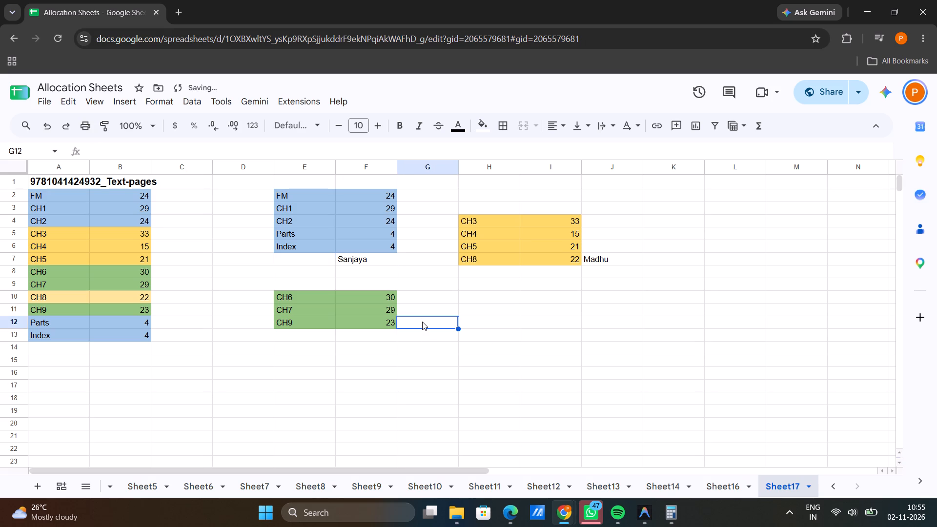
pyautogui.write('riyanka')
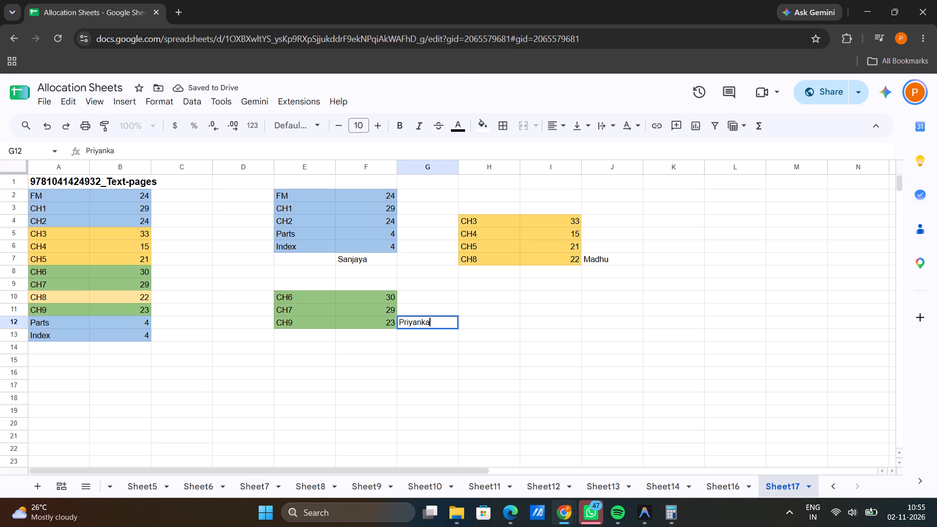
pyautogui.click(470, 349)
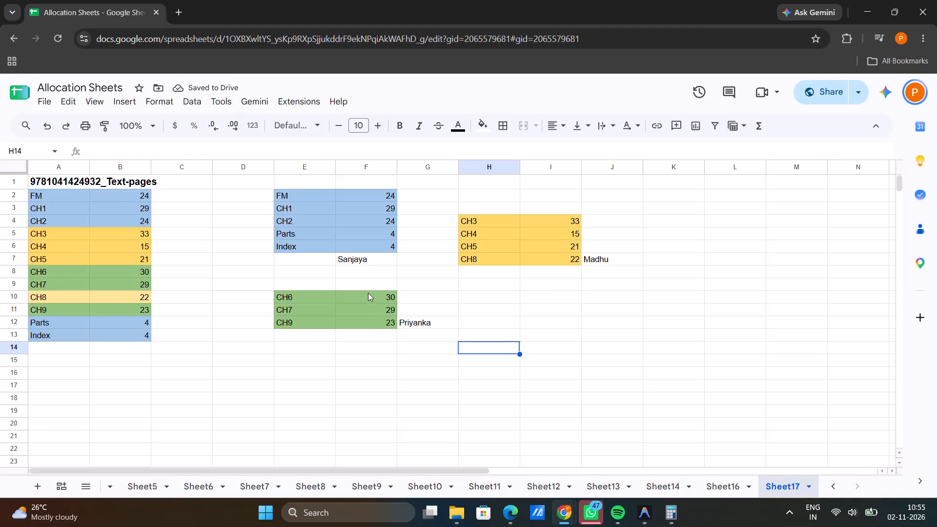
# Select the page counts of the green, blue and yellow blocks in turn to check each share's total.
pyautogui.moveTo(368, 293); pyautogui.dragTo(384, 322)
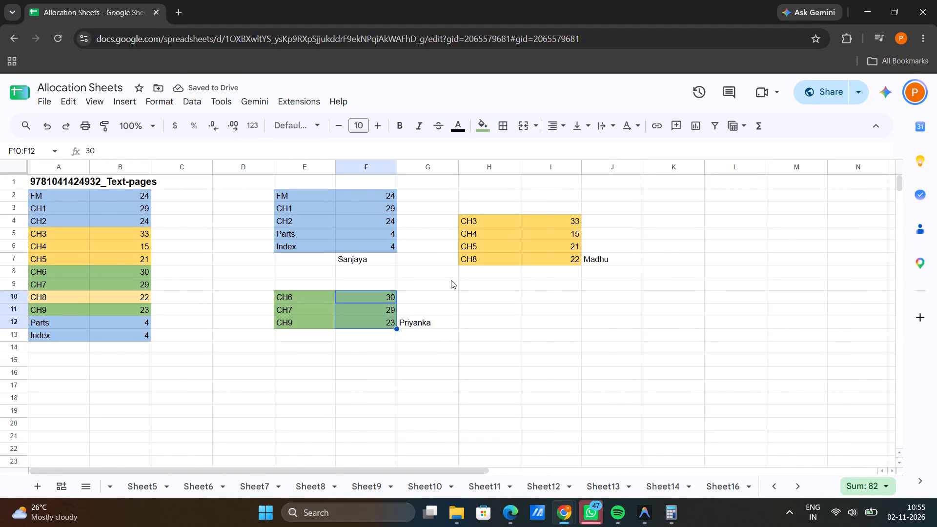
pyautogui.moveTo(372, 194); pyautogui.dragTo(380, 233)
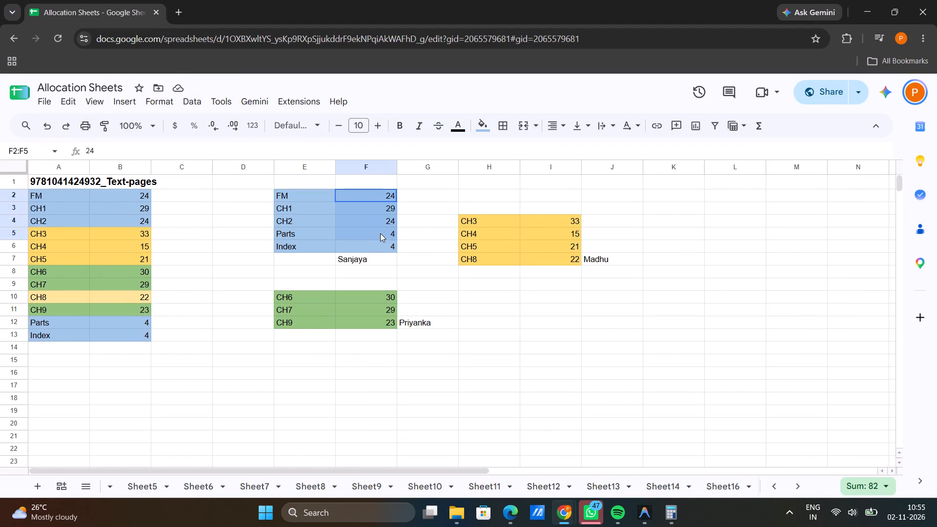
pyautogui.moveTo(380, 233); pyautogui.dragTo(383, 247)
pyautogui.click(450, 292)
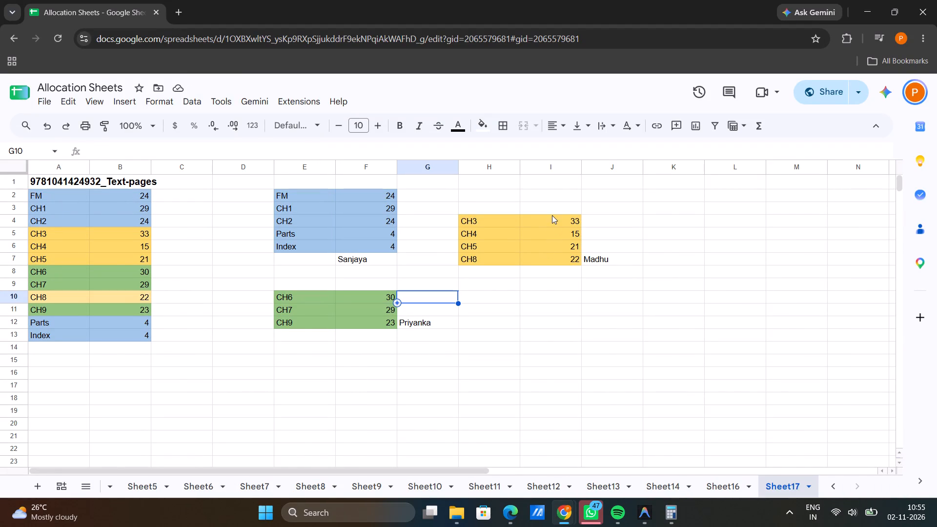
pyautogui.moveTo(552, 215); pyautogui.dragTo(574, 261)
pyautogui.click(573, 281)
pyautogui.click(499, 356)
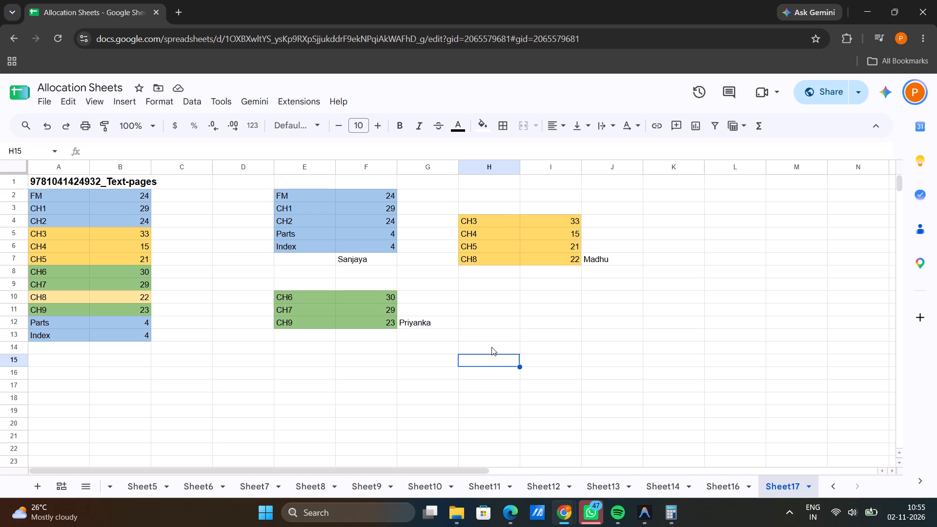
# Save the allocation spreadsheet.
pyautogui.hotkey('ctrl', 's')
pyautogui.click(469, 329)
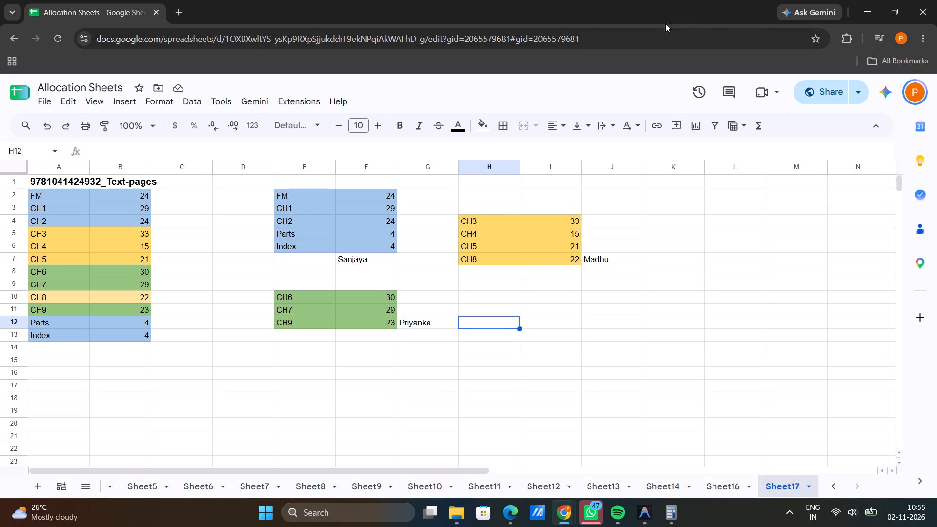
# Copy the full web address of the allocation sheet.
pyautogui.click(635, 45)
pyautogui.hotkey('ctrl', 'a')
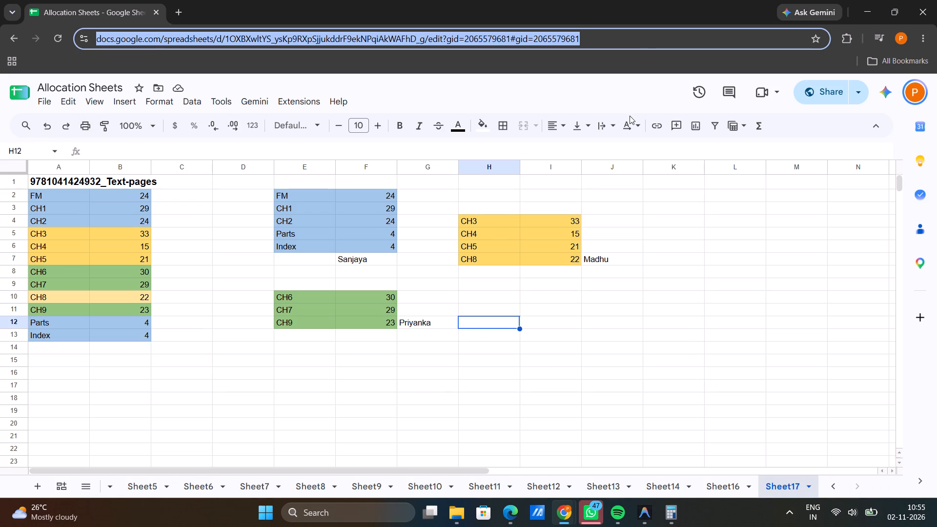
pyautogui.hotkey('ctrl', 'c')
pyautogui.click(641, 419)
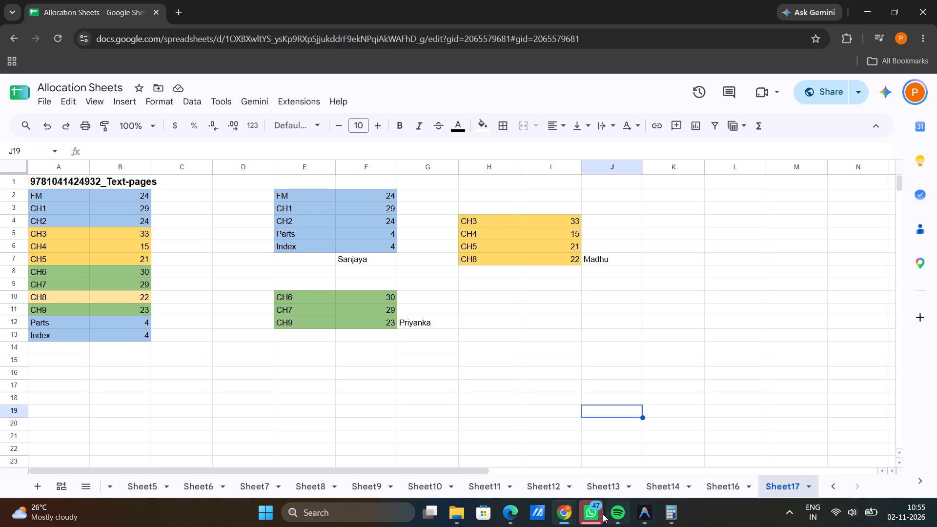
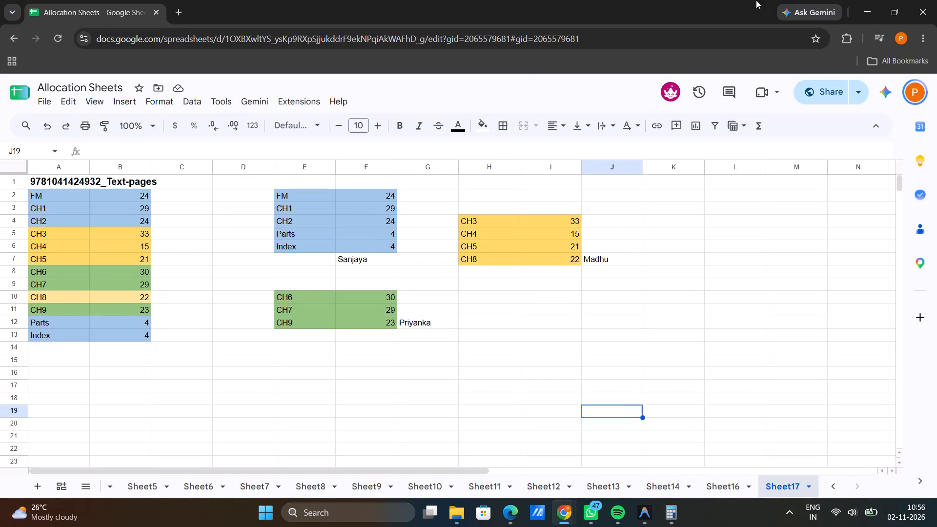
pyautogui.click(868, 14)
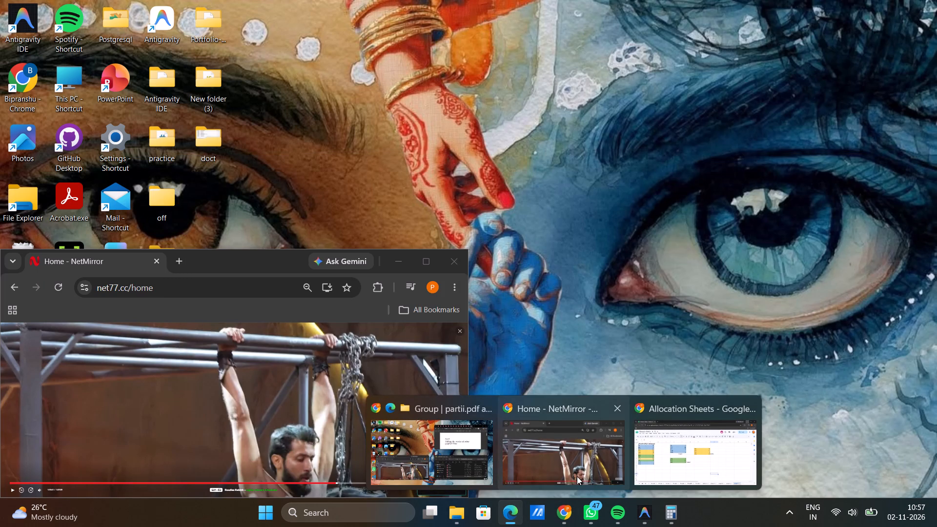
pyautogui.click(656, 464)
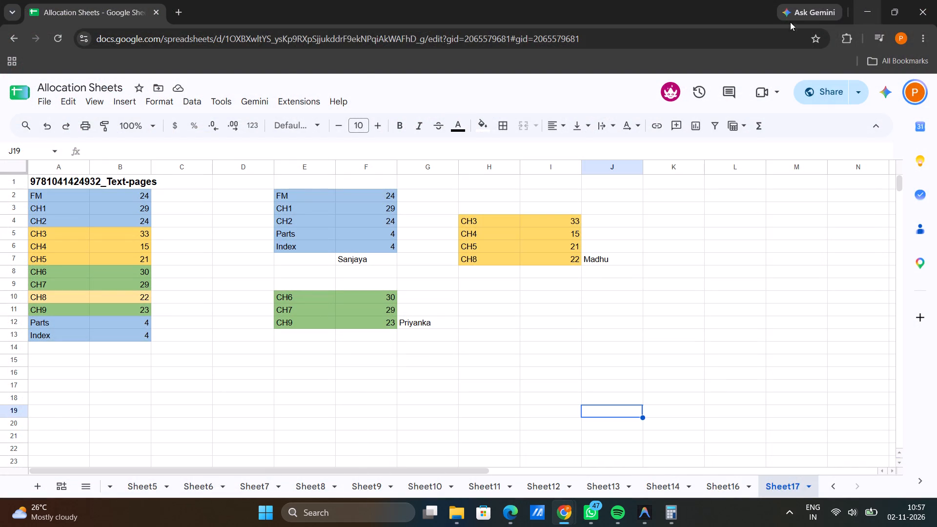
# Open LeetCode in a new tab, review the account profile's activity and recently solved problems, and close the tab.
pyautogui.click(178, 5)
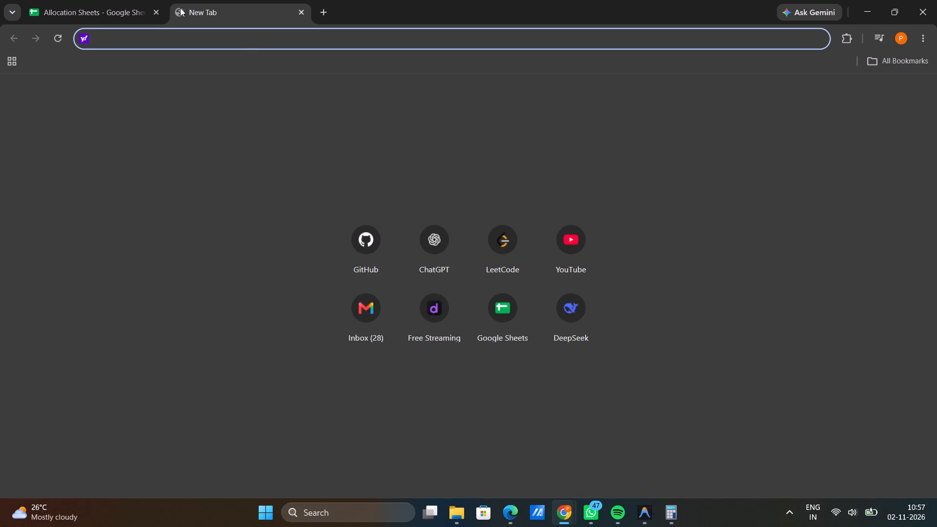
pyautogui.scroll(-4, 697, 207)
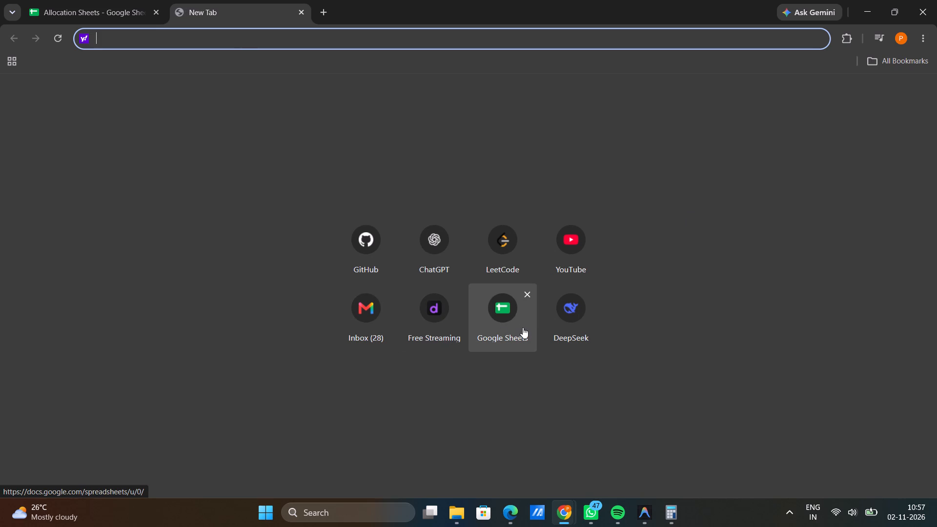
pyautogui.click(508, 245)
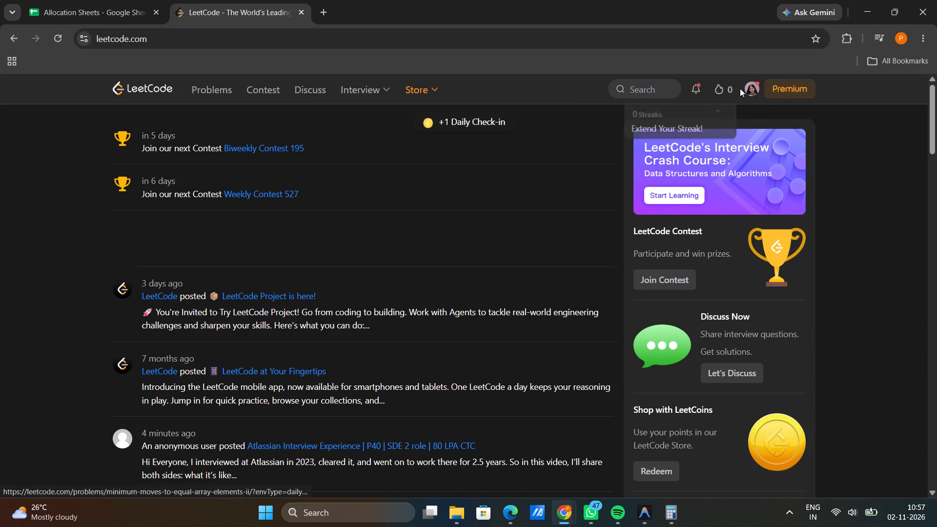
pyautogui.click(751, 83)
pyautogui.click(627, 142)
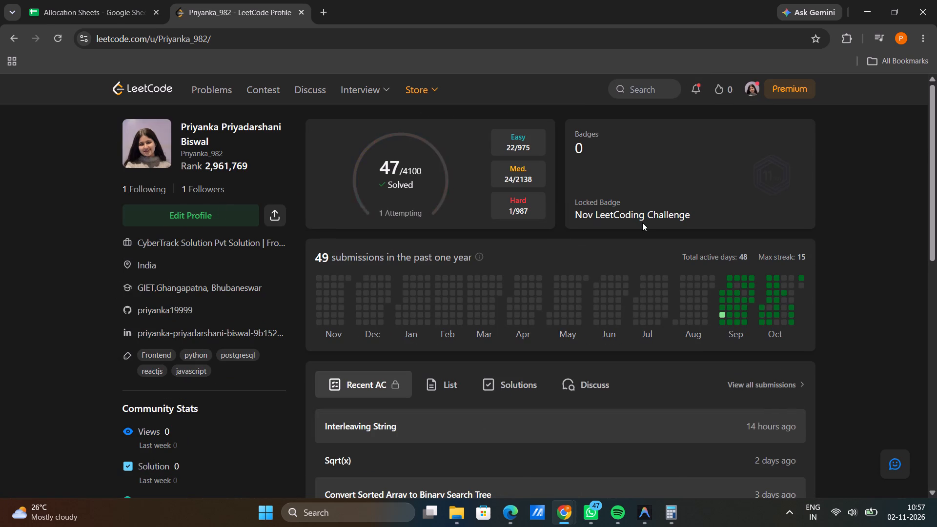
pyautogui.scroll(-5, 643, 230)
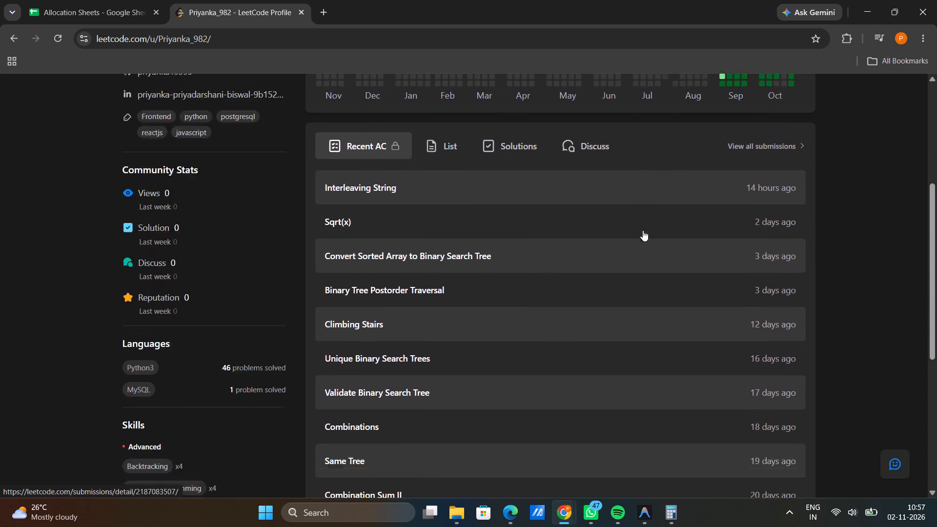
pyautogui.scroll(-1, 643, 230)
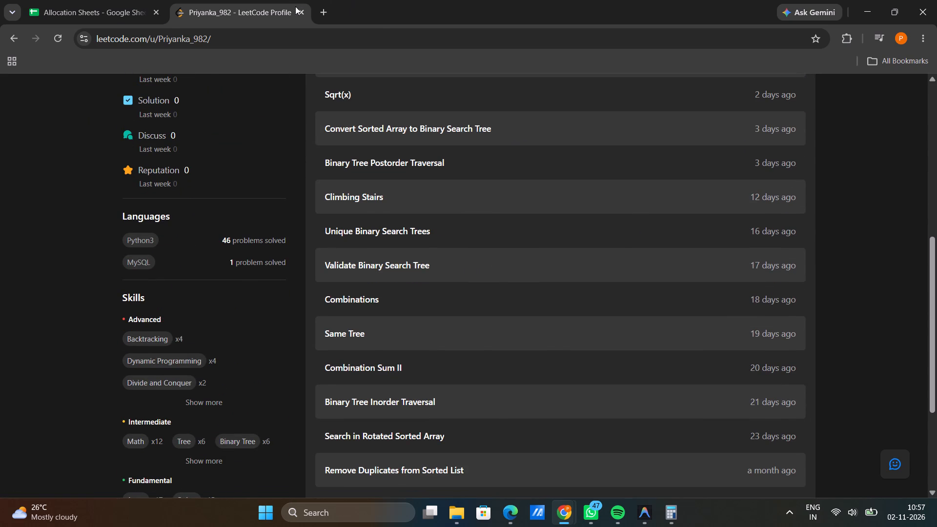
pyautogui.click(301, 12)
# Open GitHub in a new tab and look over the dashboard's repositories, pull requests and issues.
pyautogui.click(175, 10)
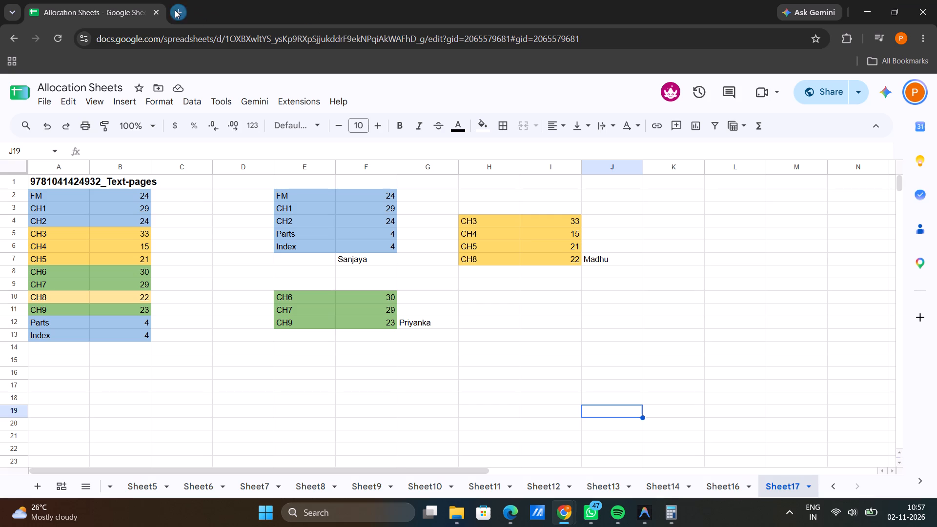
pyautogui.click(373, 276)
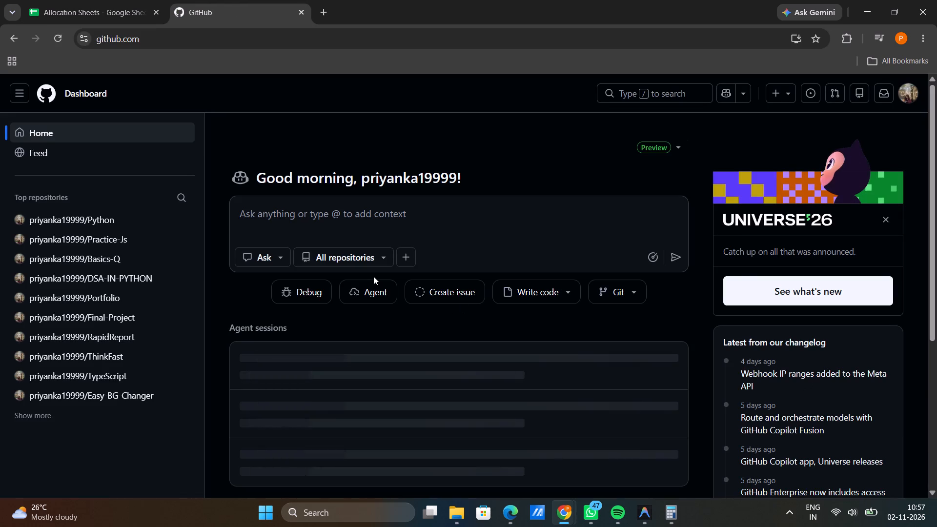
pyautogui.scroll(-5, 373, 276)
pyautogui.scroll(5, 379, 277)
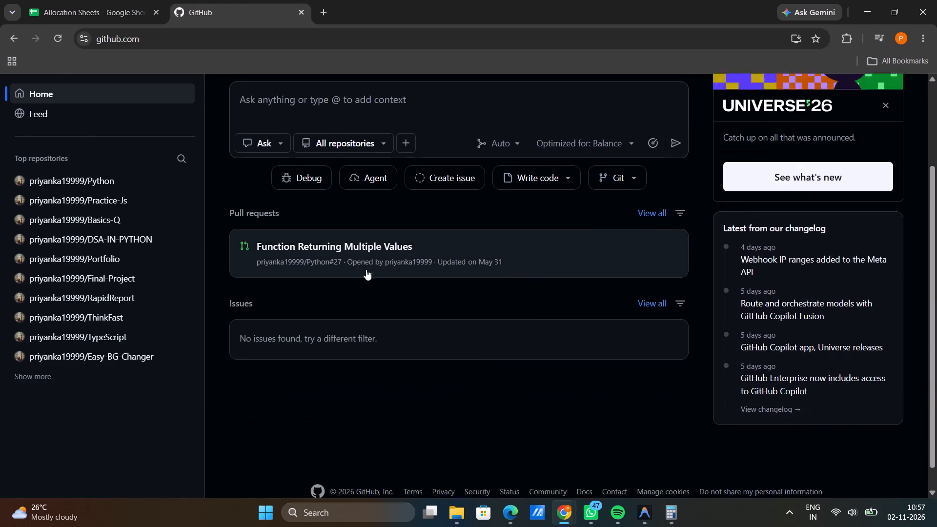
# Open YouTube in a new tab and read the full description and credits of the video KING: Tu Mil Jaaye.
pyautogui.click(322, 11)
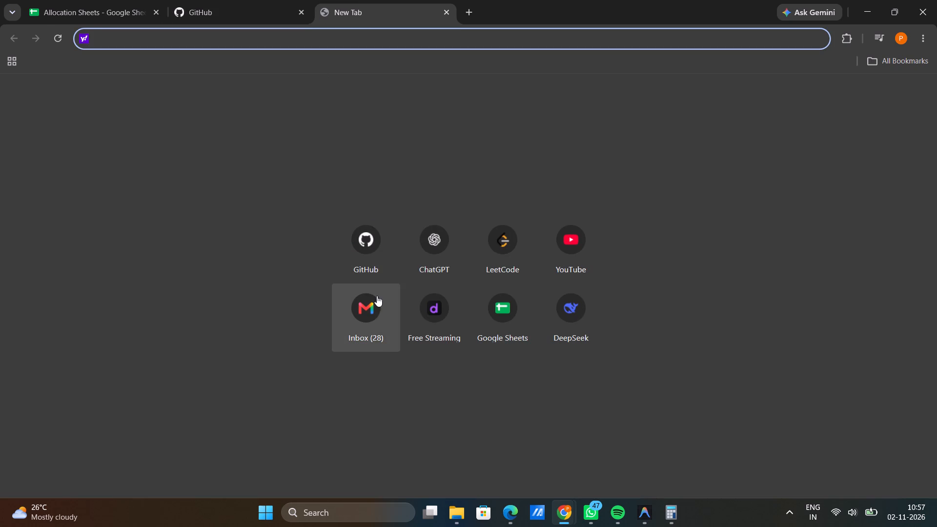
pyautogui.click(554, 262)
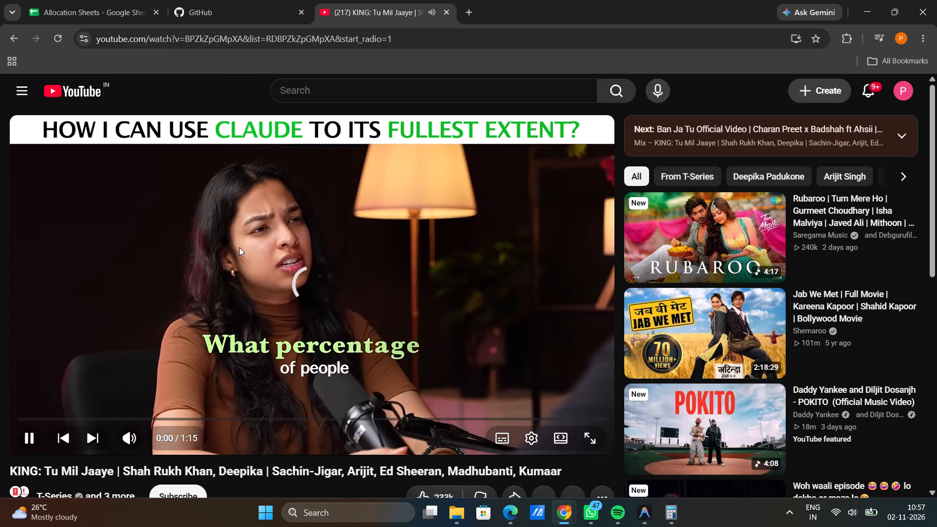
pyautogui.scroll(-3, 256, 270)
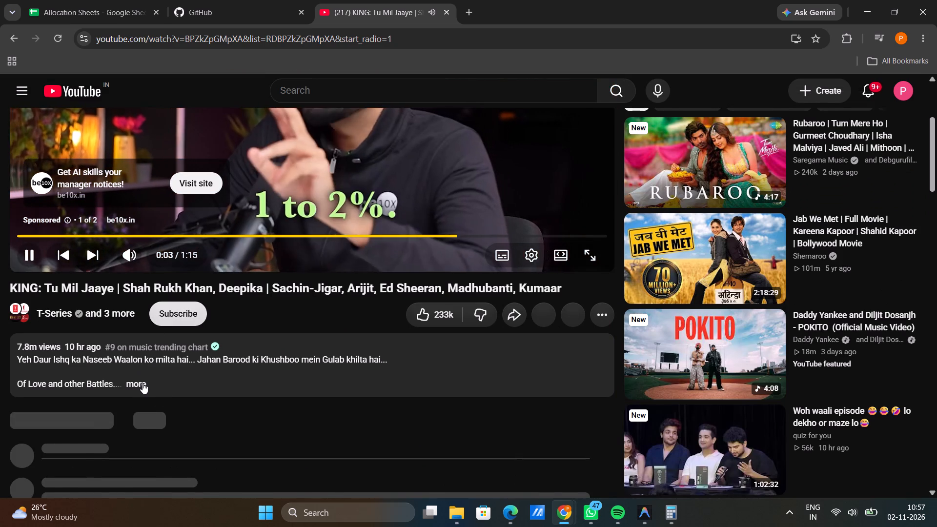
pyautogui.click(137, 383)
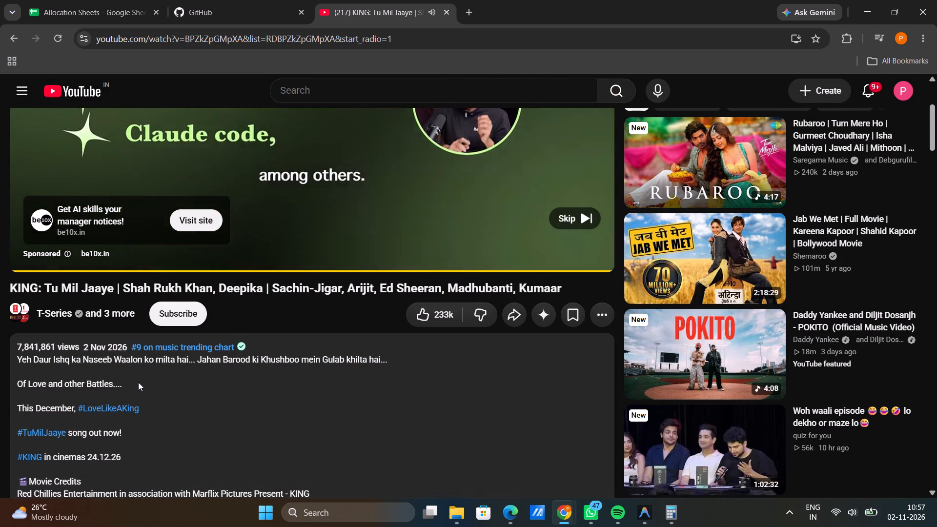
pyautogui.scroll(-3, 144, 376)
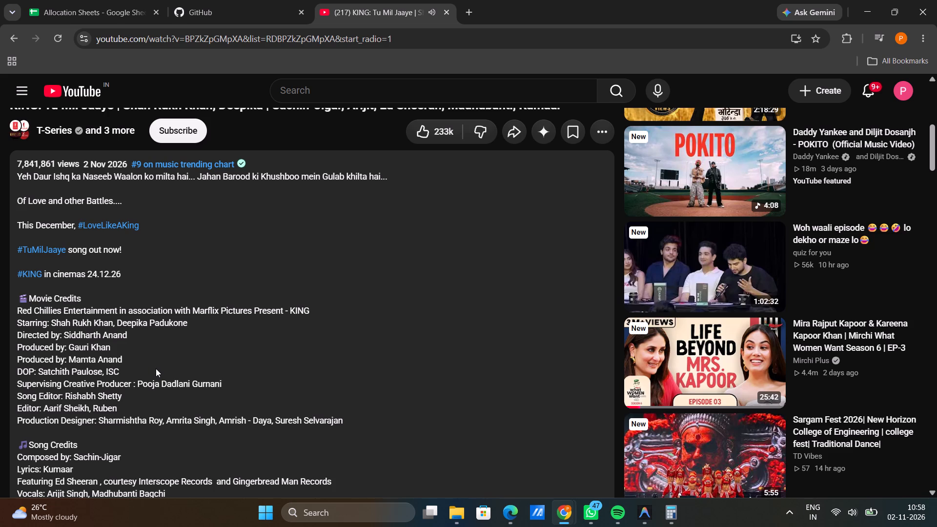
pyautogui.scroll(-2, 156, 368)
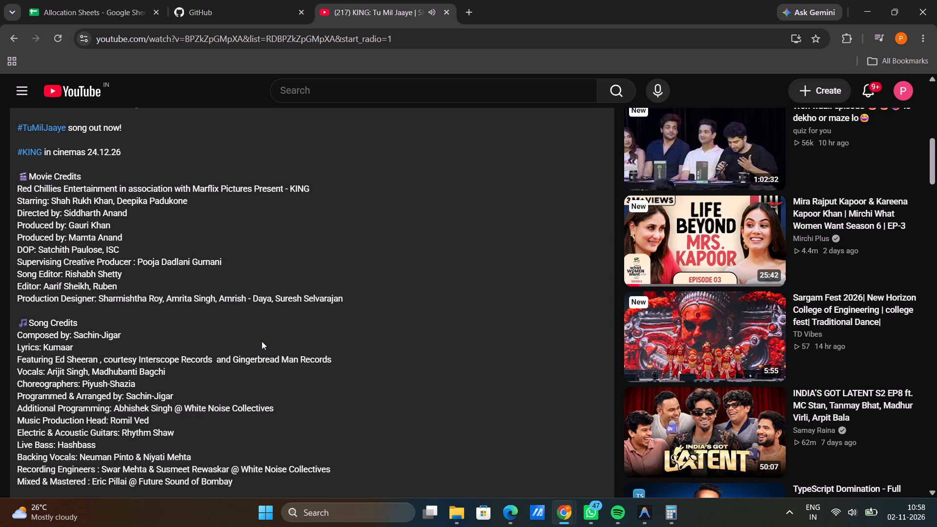
pyautogui.scroll(10, 263, 340)
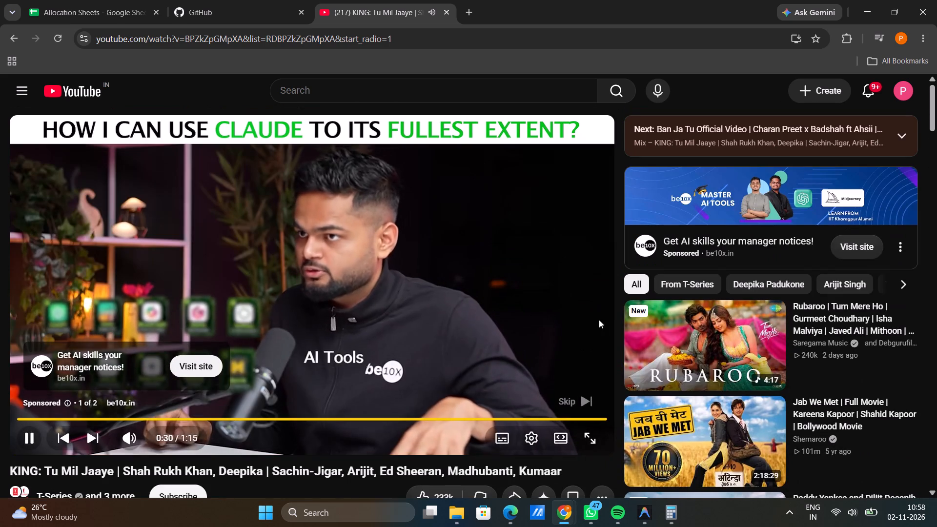
# Skip the advertisement playing before the KING: Tu Mil Jaaye video.
pyautogui.click(573, 402)
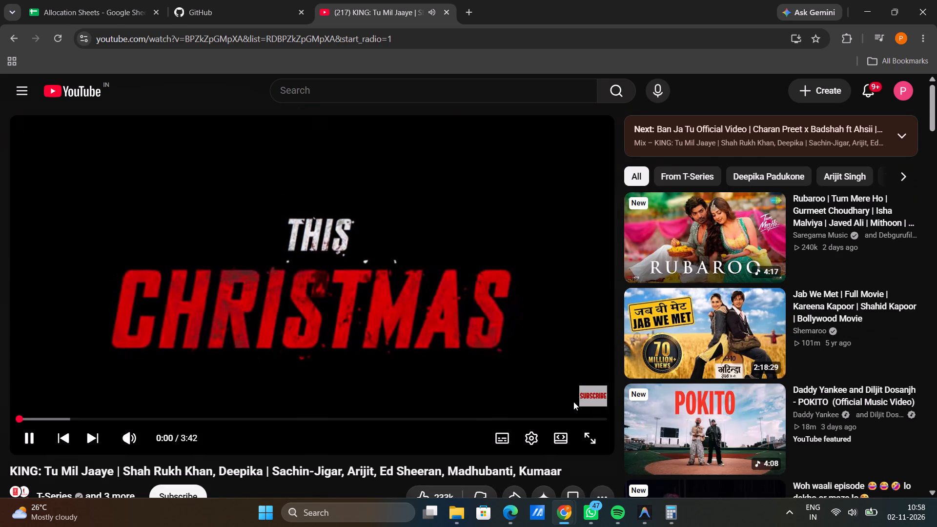